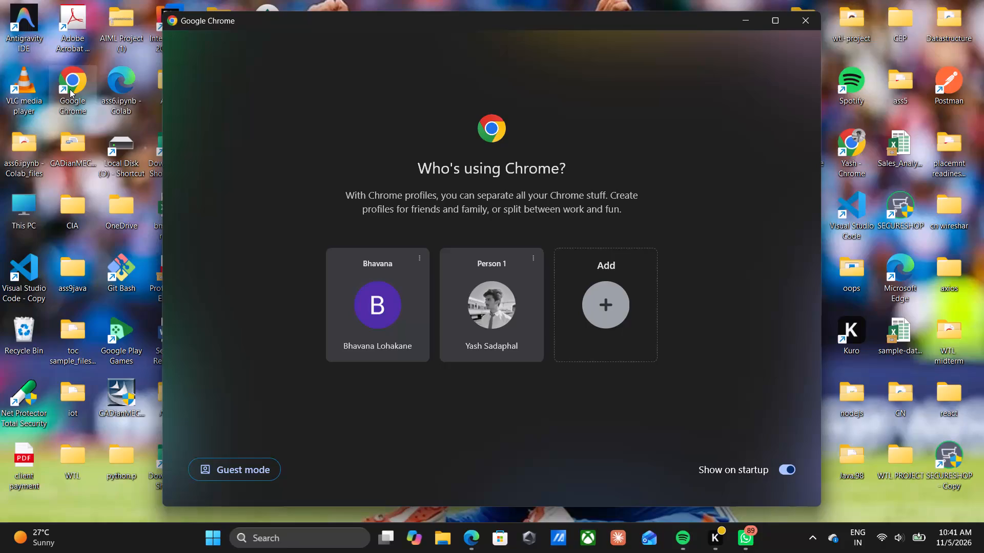
Start a Chrome browsing session with the Person 1 profile.
{"action": "left_click", "coordinate": [495, 280]}
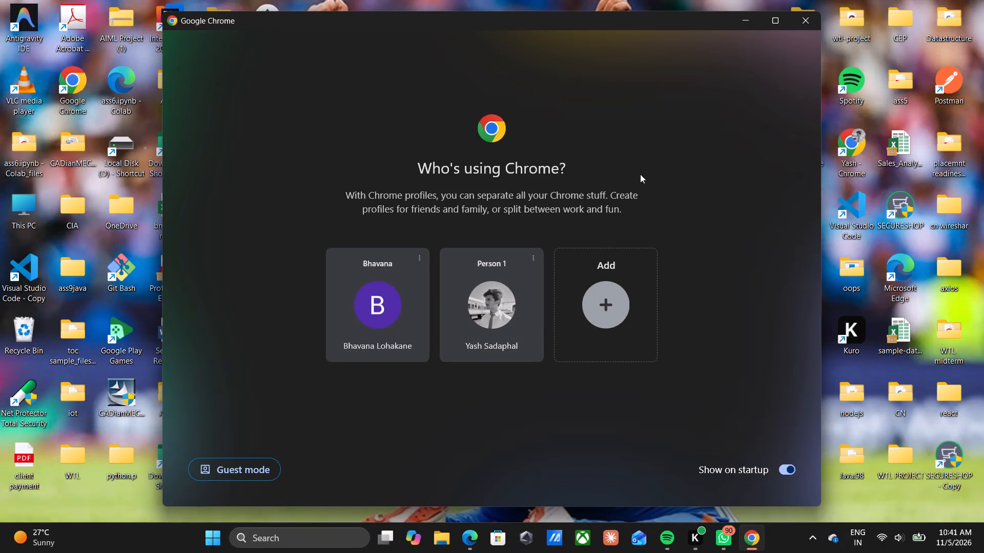
{"action": "left_click", "coordinate": [508, 317]}
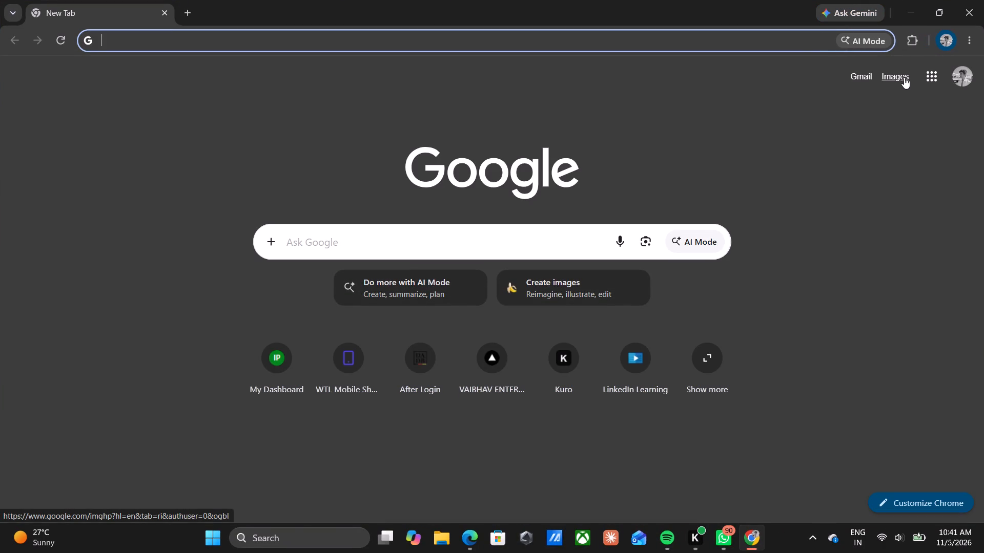
Open Google Drive from the Google apps and decline the student Gemini plan offer.
{"action": "left_click", "coordinate": [938, 82]}
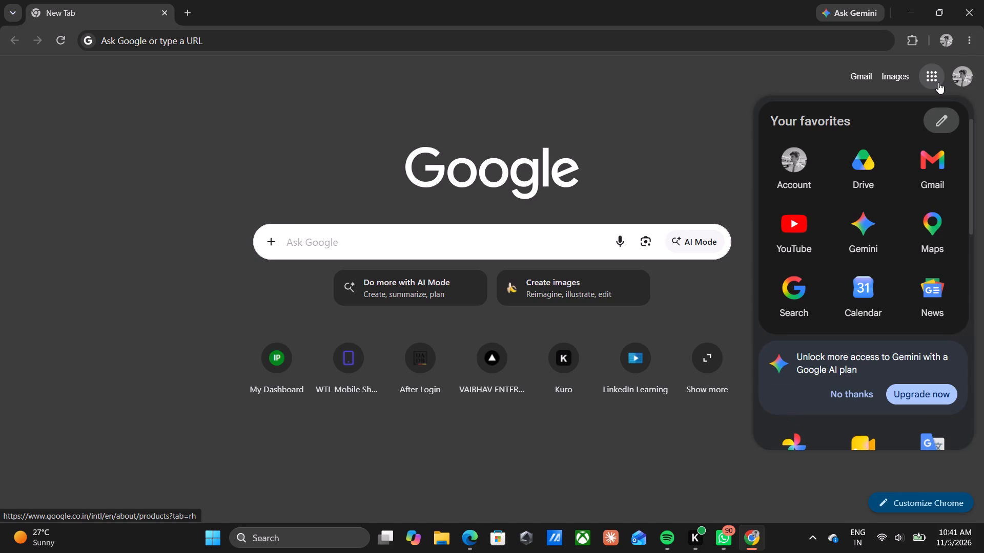
{"action": "left_click", "coordinate": [870, 180]}
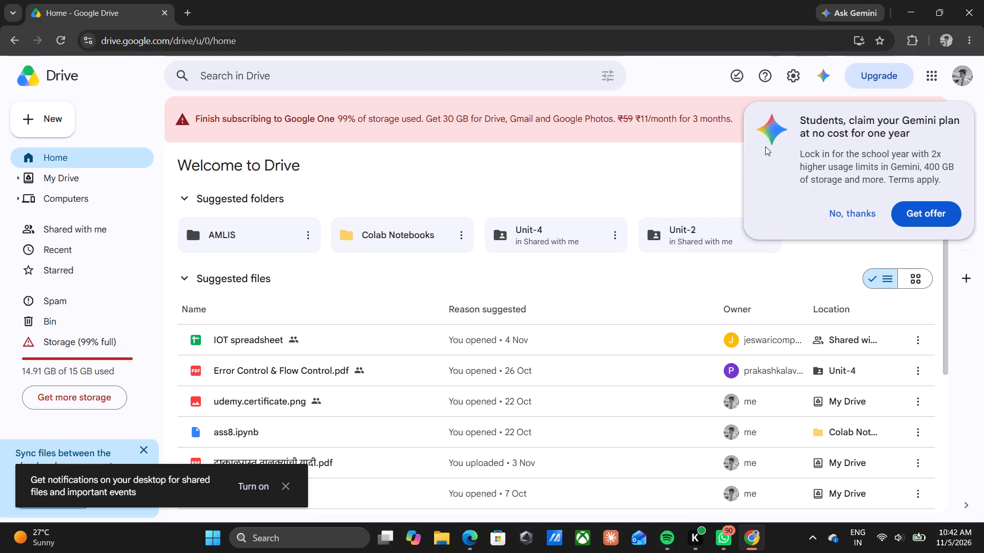
{"action": "left_click", "coordinate": [837, 207]}
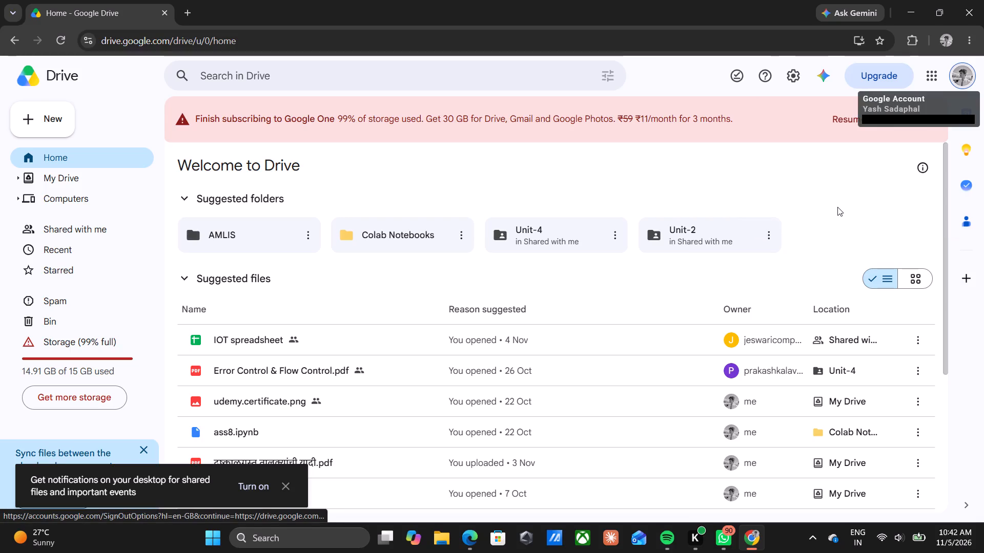
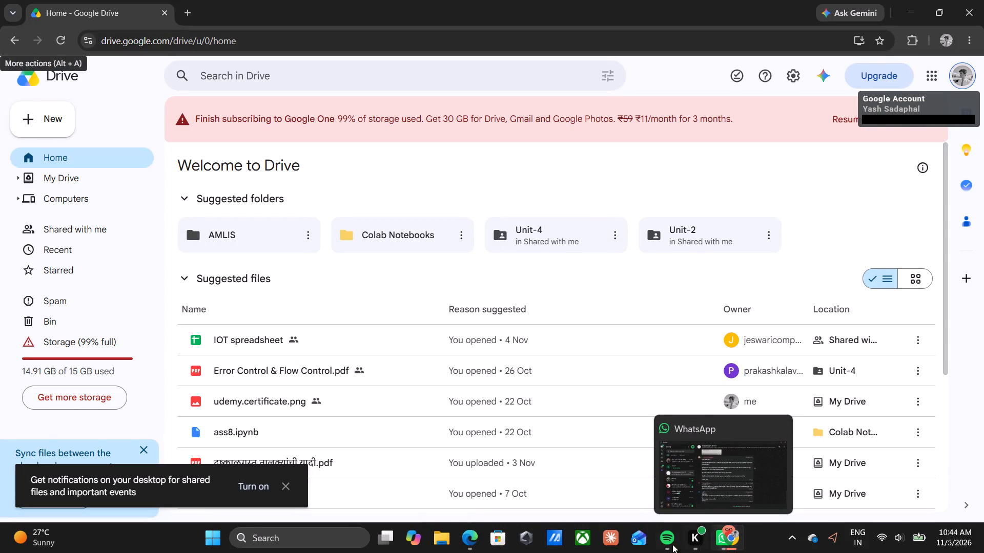
{"action": "left_click", "coordinate": [414, 541]}
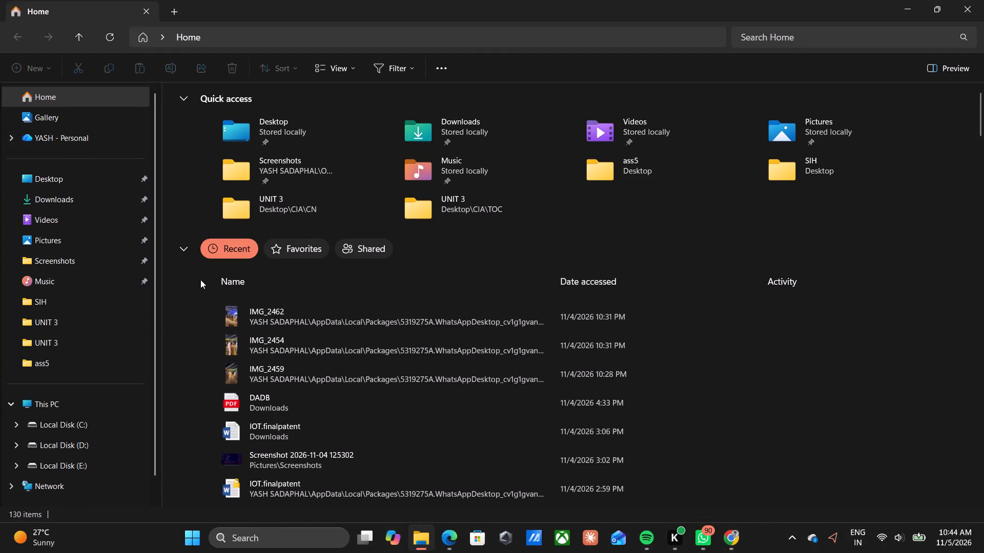
{"action": "left_click", "coordinate": [84, 193]}
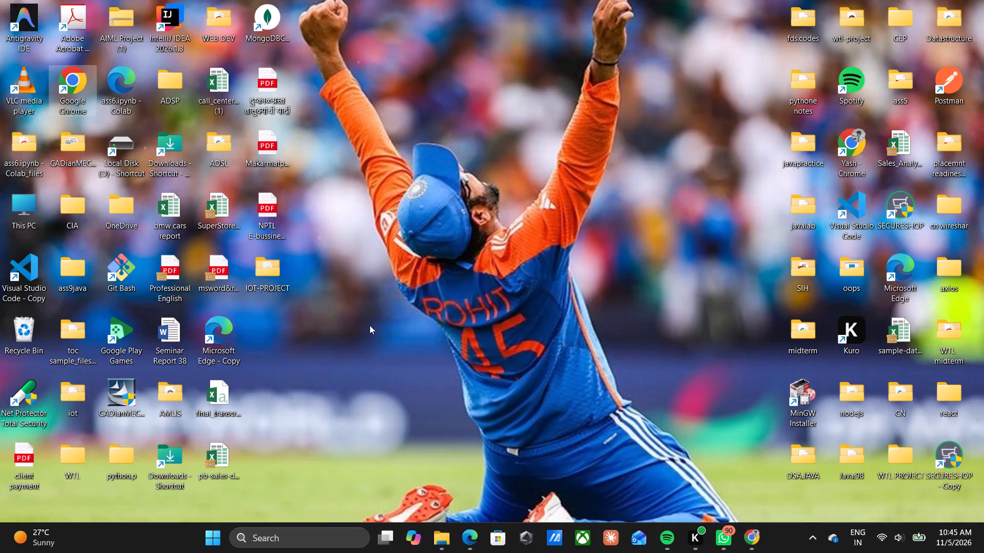
Create a new desktop folder named DADB and place it directly below the IOT-PROJECT folder.
{"action": "right_click", "coordinate": [283, 338]}
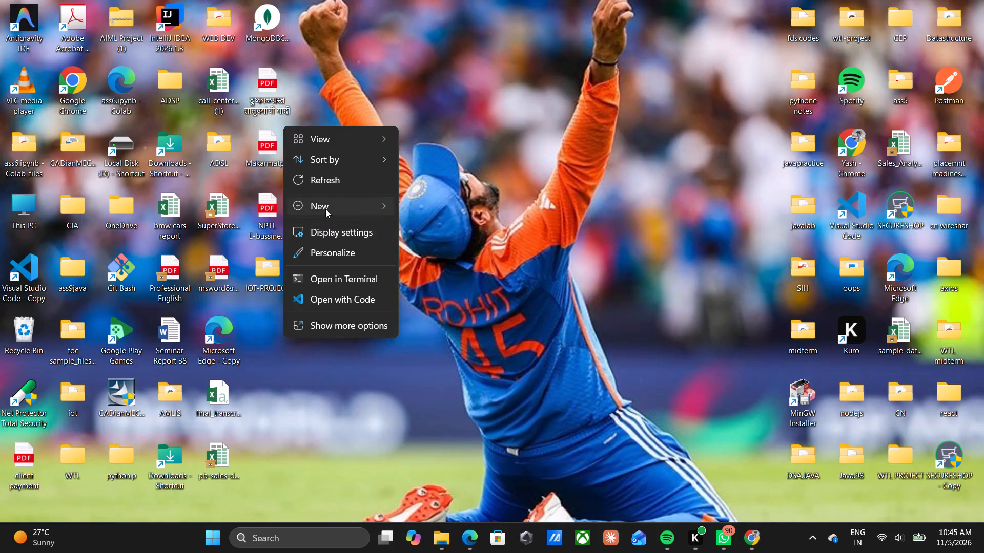
{"action": "left_click", "coordinate": [482, 210]}
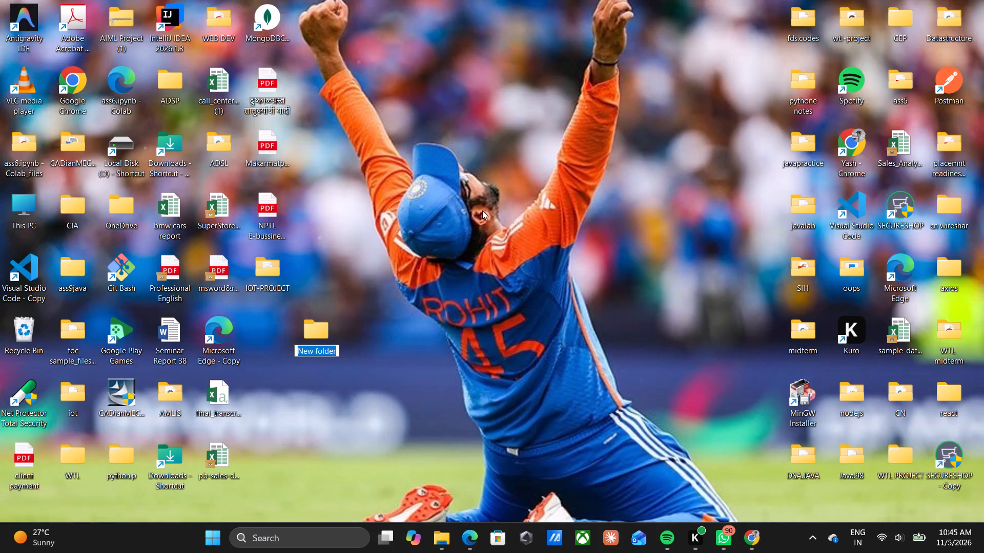
{"action": "key", "text": "BackSpace"}
{"action": "type", "text": "DADB"}
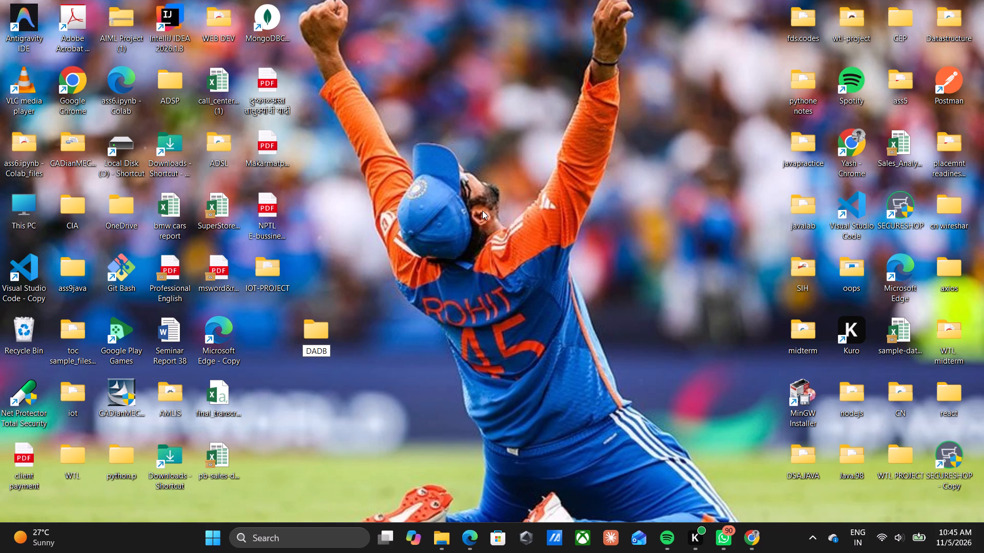
{"action": "key", "text": "Return"}
{"action": "left_click_drag", "start_coordinate": [323, 337], "coordinate": [269, 328]}
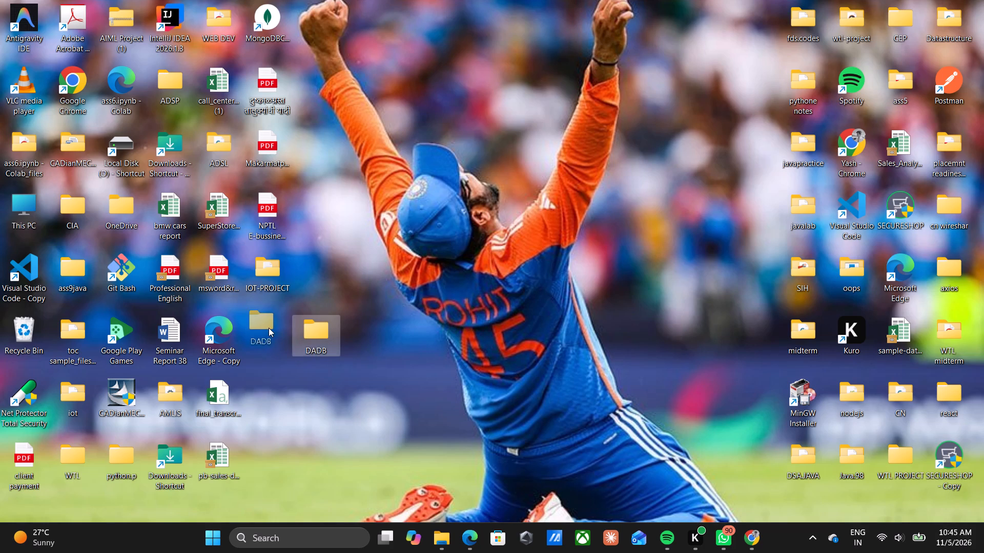
{"action": "left_click_drag", "start_coordinate": [269, 328], "coordinate": [269, 326]}
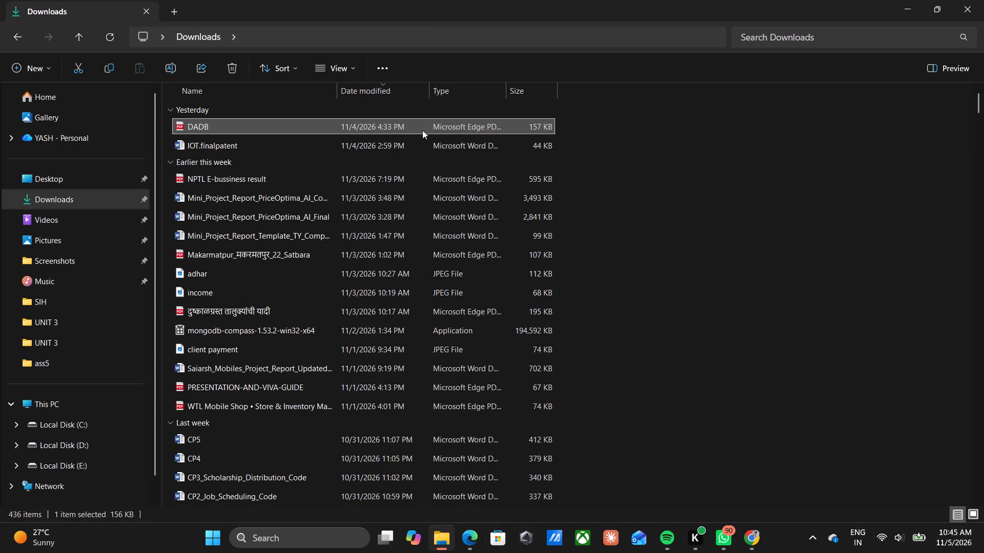
Copy the DADB PDF from Downloads into the new DADB folder on the desktop.
{"action": "right_click", "coordinate": [438, 122]}
{"action": "left_click", "coordinate": [497, 135]}
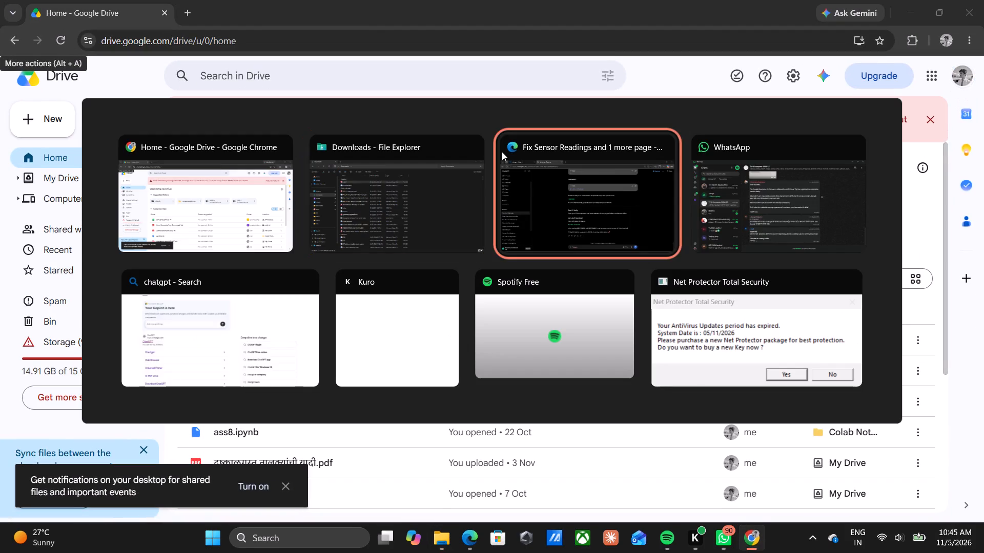
{"action": "scroll", "coordinate": [502, 152], "scroll_direction": "left", "scroll_amount": 2}
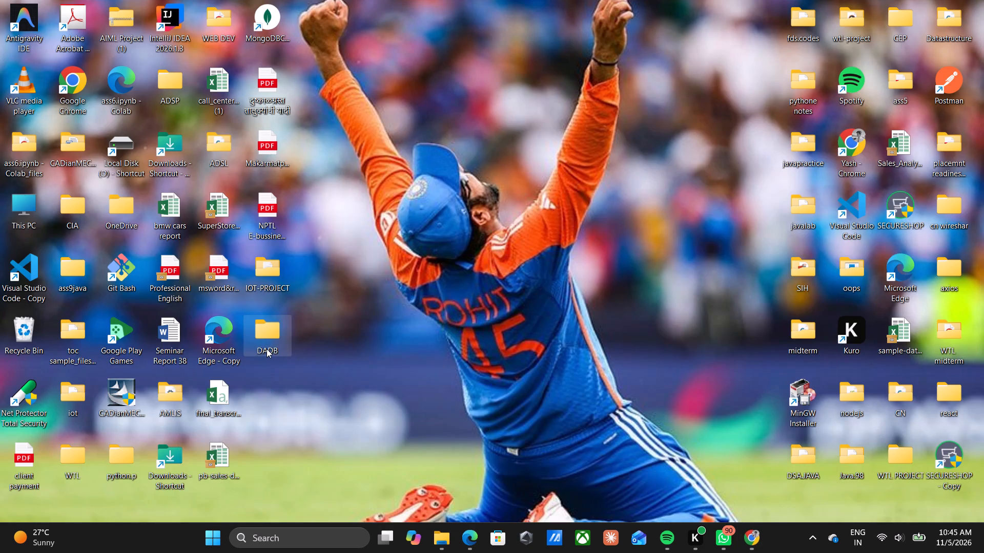
{"action": "double_click", "coordinate": [266, 349]}
{"action": "key", "text": "ctrl+v"}
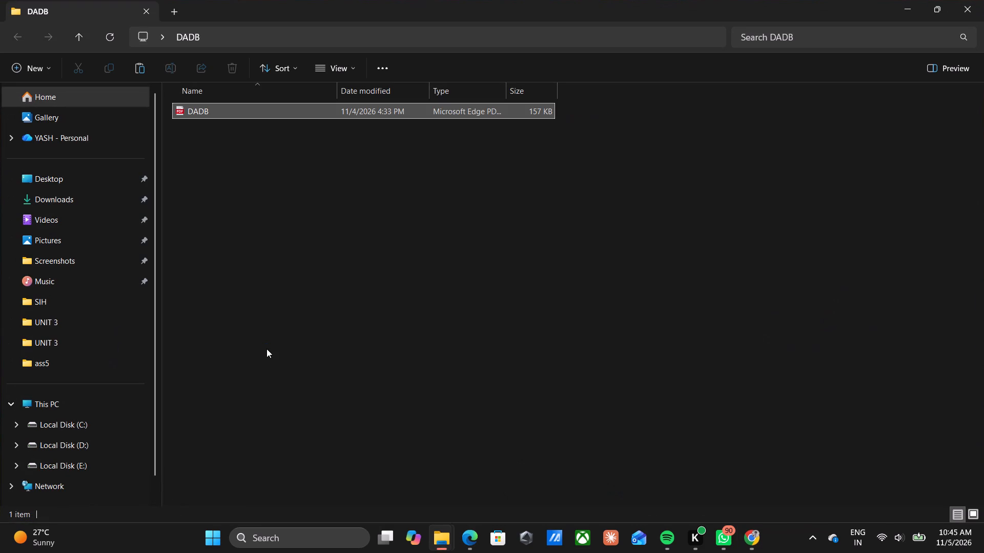
{"action": "left_click", "coordinate": [332, 224]}
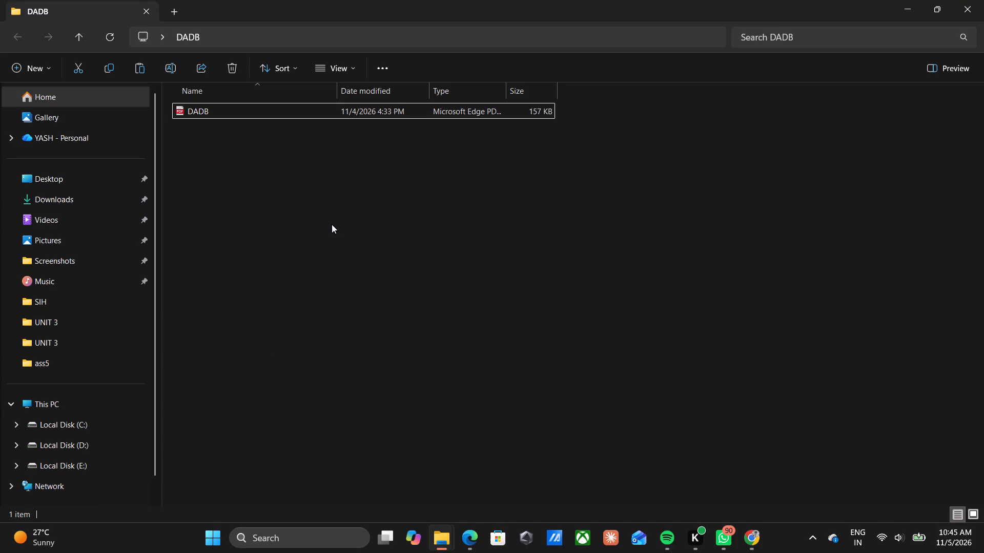
{"action": "left_click", "coordinate": [332, 224]}
Switch to Google Drive in Chrome and upload the DADB folder from the Desktop, searching for it as dadb and approving the upload.
{"action": "left_click", "coordinate": [750, 530]}
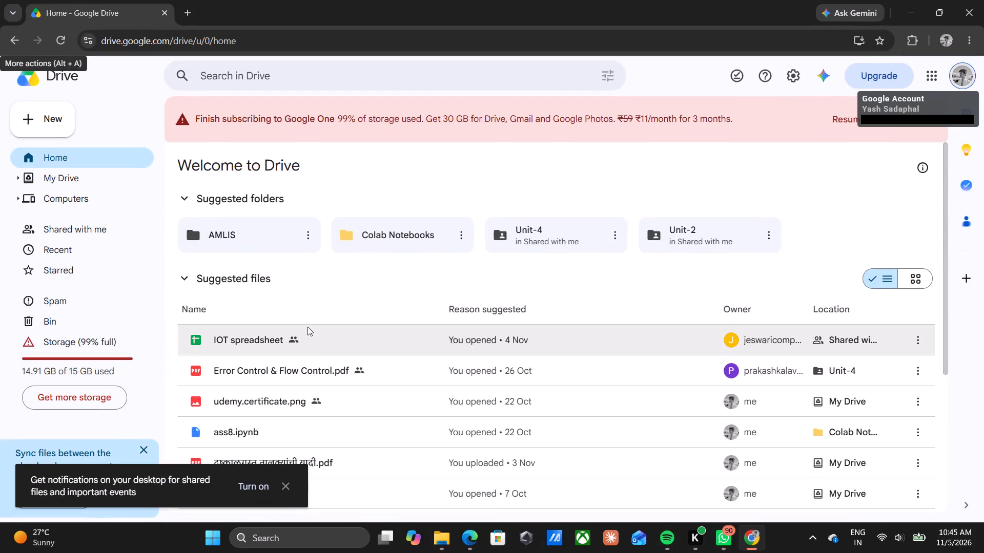
{"action": "left_click", "coordinate": [51, 124]}
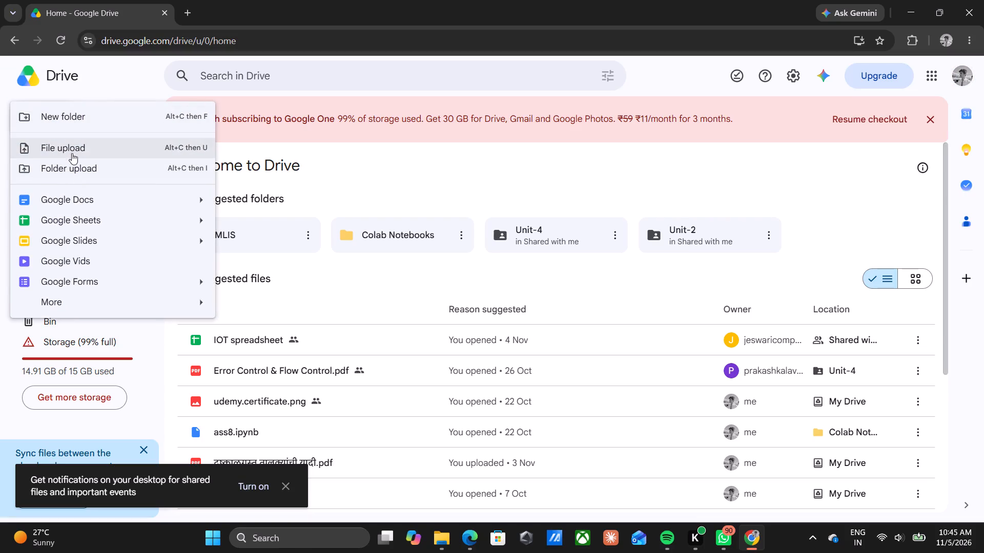
{"action": "left_click", "coordinate": [61, 177]}
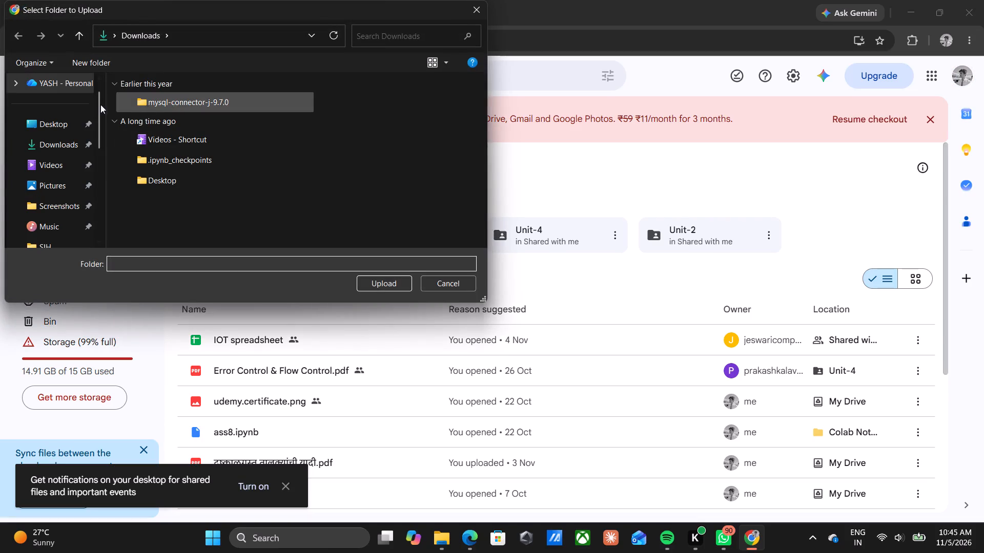
{"action": "left_click", "coordinate": [60, 132]}
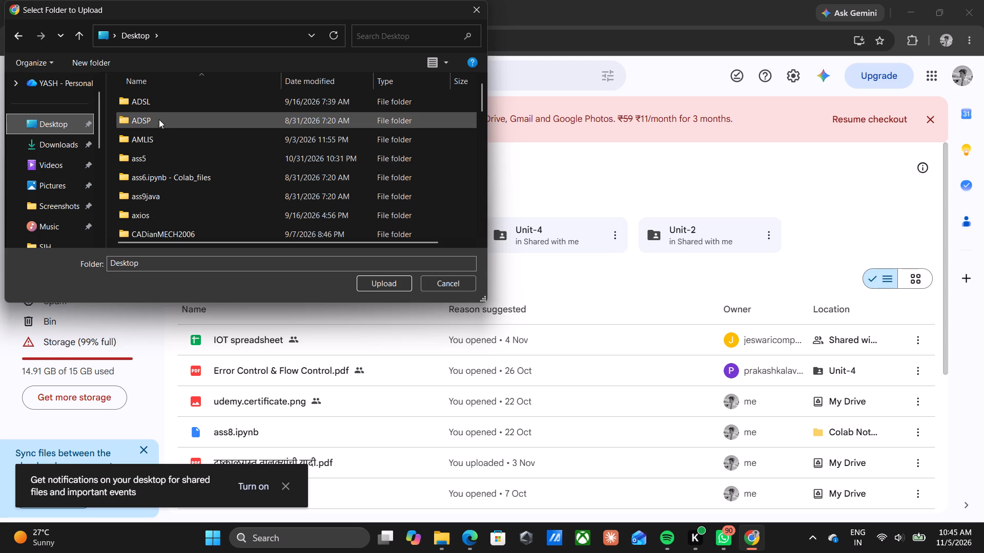
{"action": "left_click", "coordinate": [377, 41]}
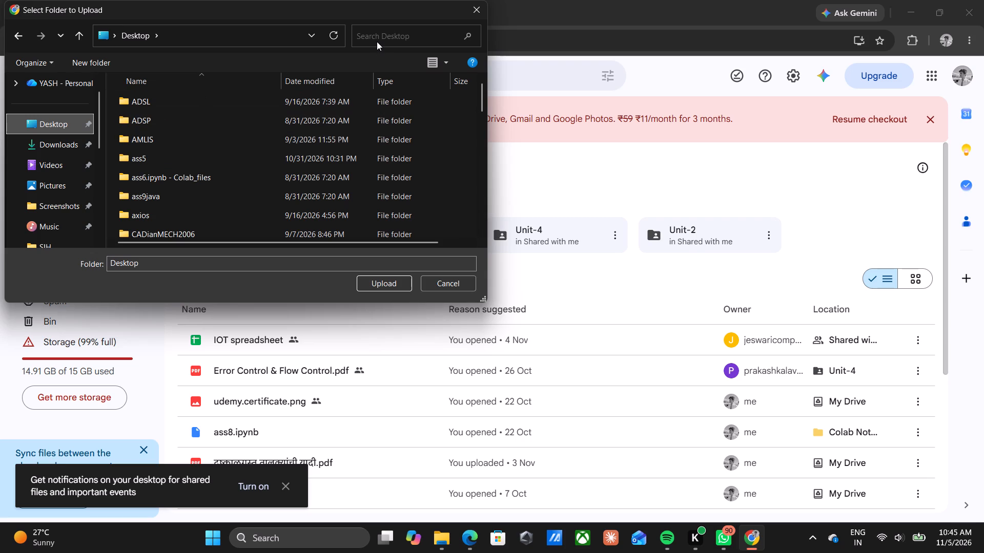
{"action": "left_click", "coordinate": [369, 36]}
{"action": "type", "text": "da"}
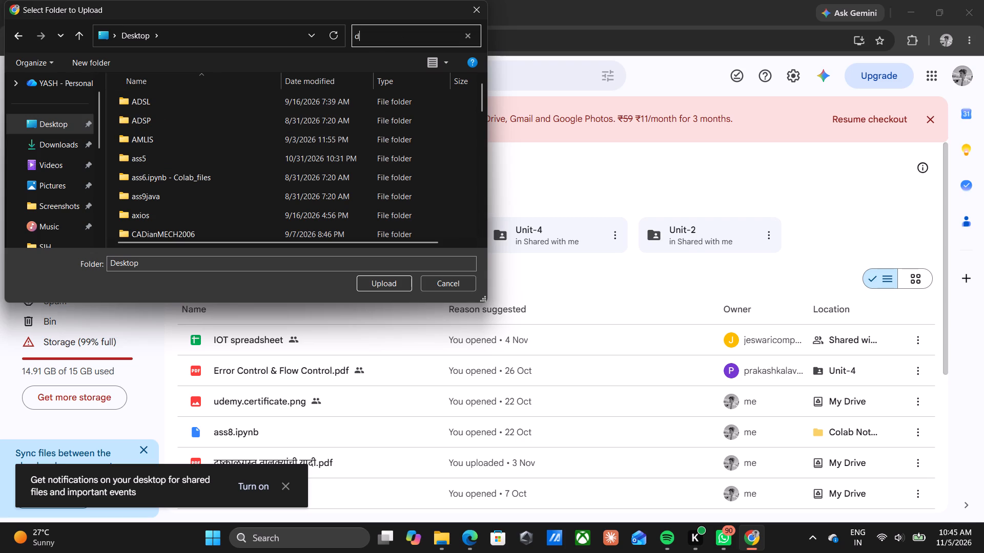
{"action": "type", "text": "db"}
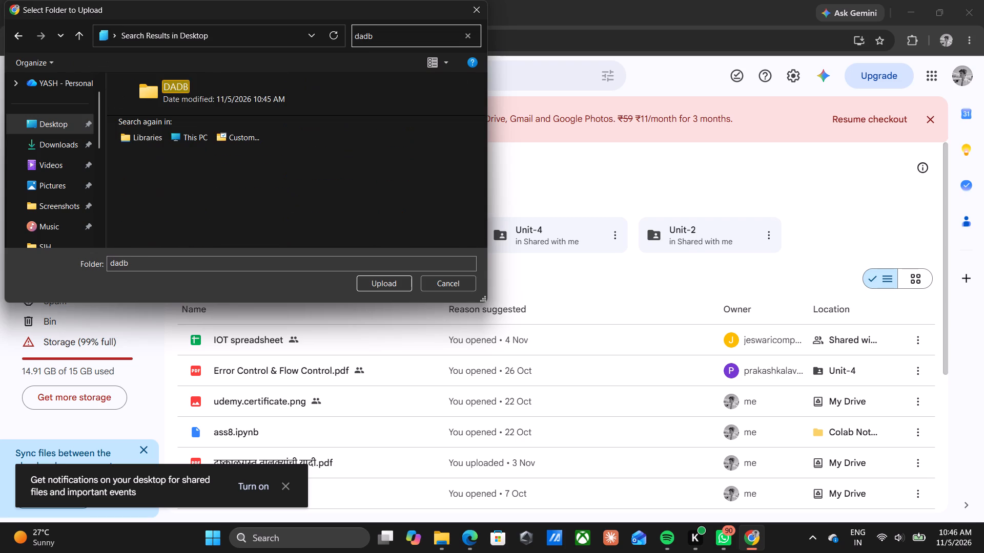
{"action": "double_click", "coordinate": [200, 89]}
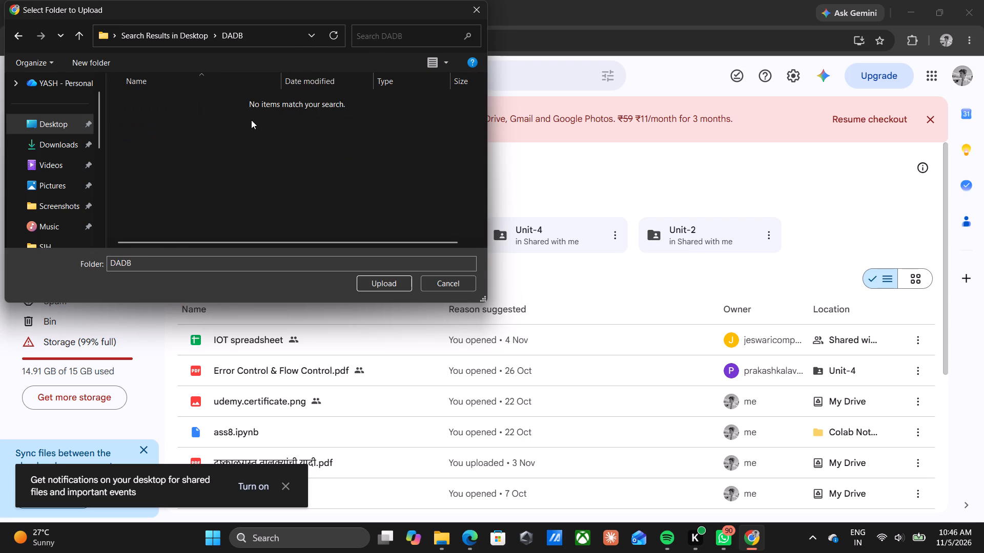
{"action": "left_click", "coordinate": [374, 283]}
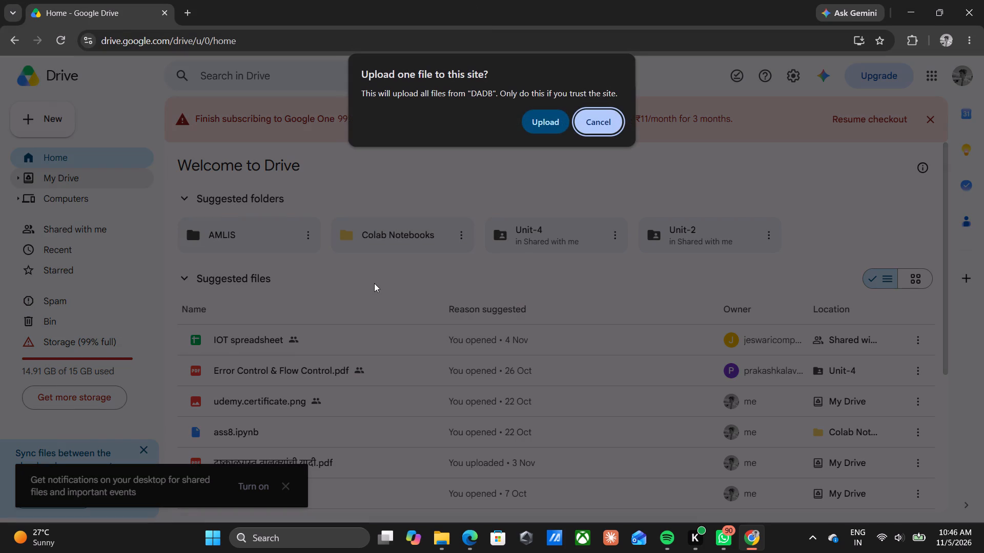
{"action": "left_click", "coordinate": [543, 129]}
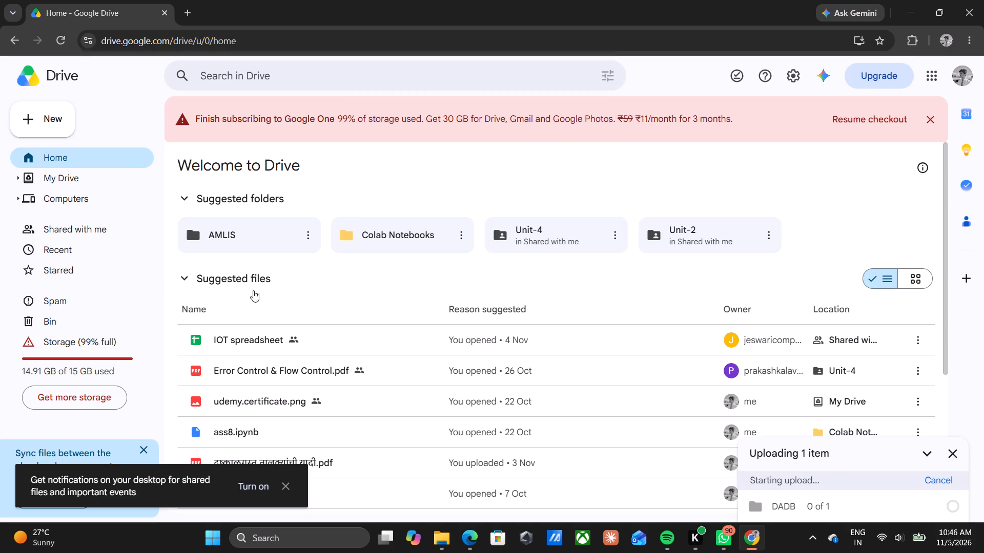
Open My Drive and dismiss the storage upgrade offer.
{"action": "left_click", "coordinate": [85, 182]}
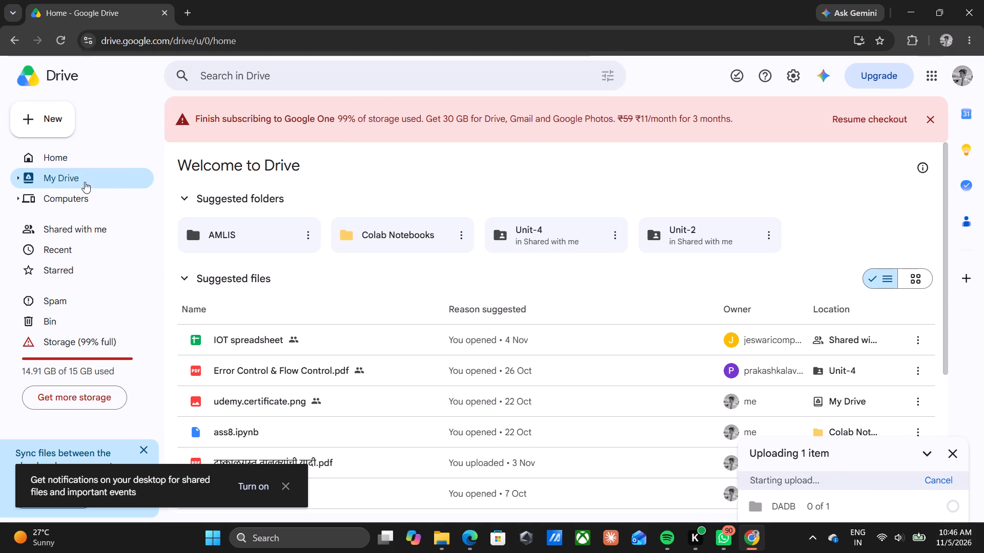
{"action": "left_click", "coordinate": [85, 182]}
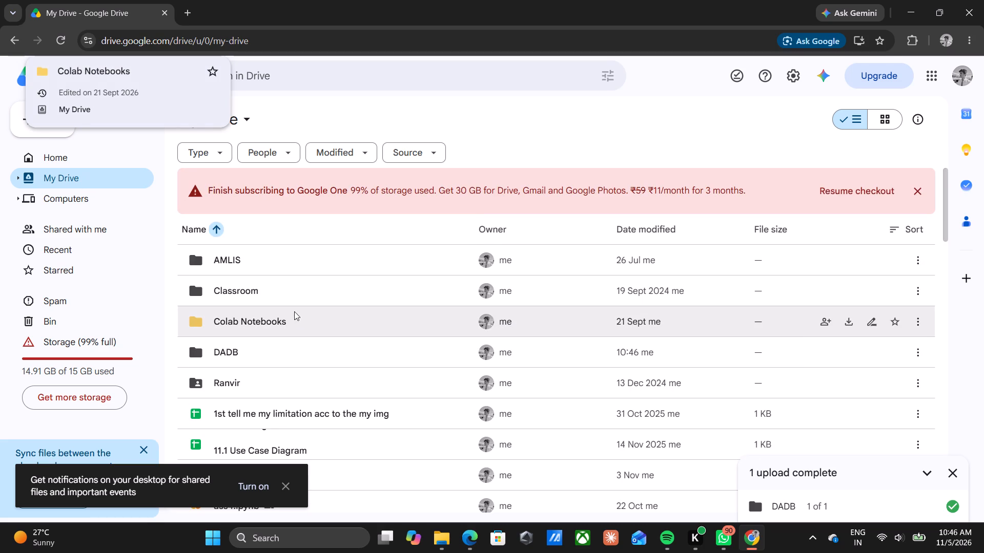
{"action": "scroll", "coordinate": [296, 324], "scroll_direction": "down", "scroll_amount": 1}
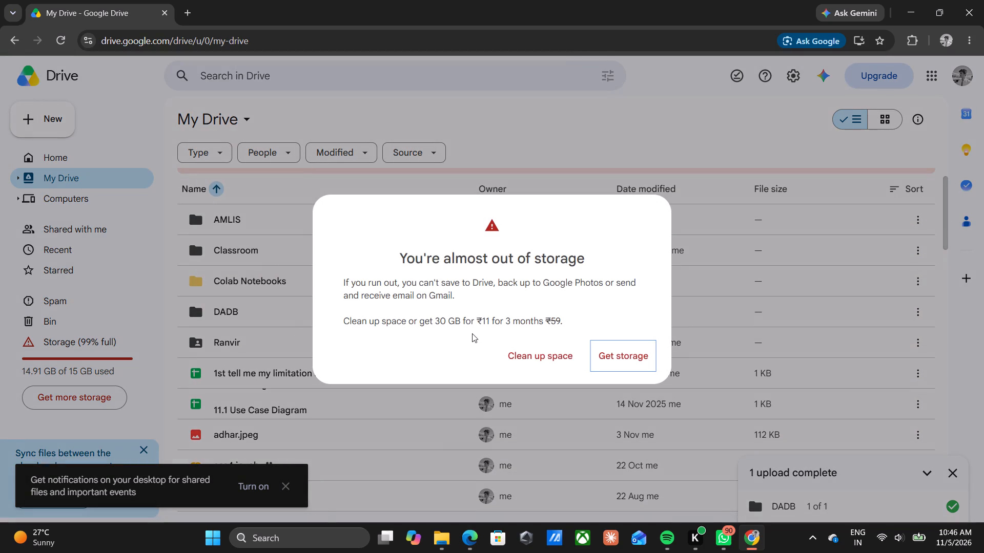
{"action": "left_click", "coordinate": [709, 327]}
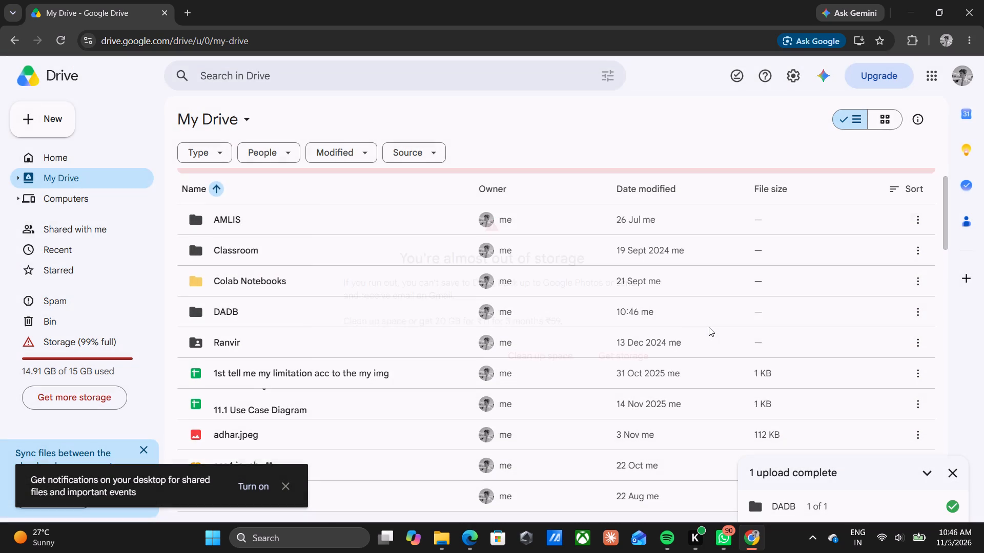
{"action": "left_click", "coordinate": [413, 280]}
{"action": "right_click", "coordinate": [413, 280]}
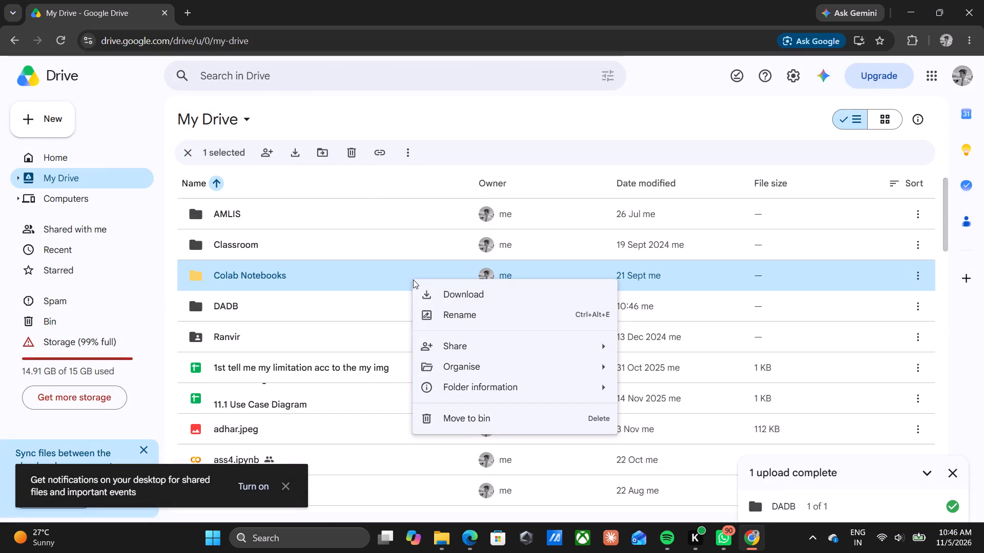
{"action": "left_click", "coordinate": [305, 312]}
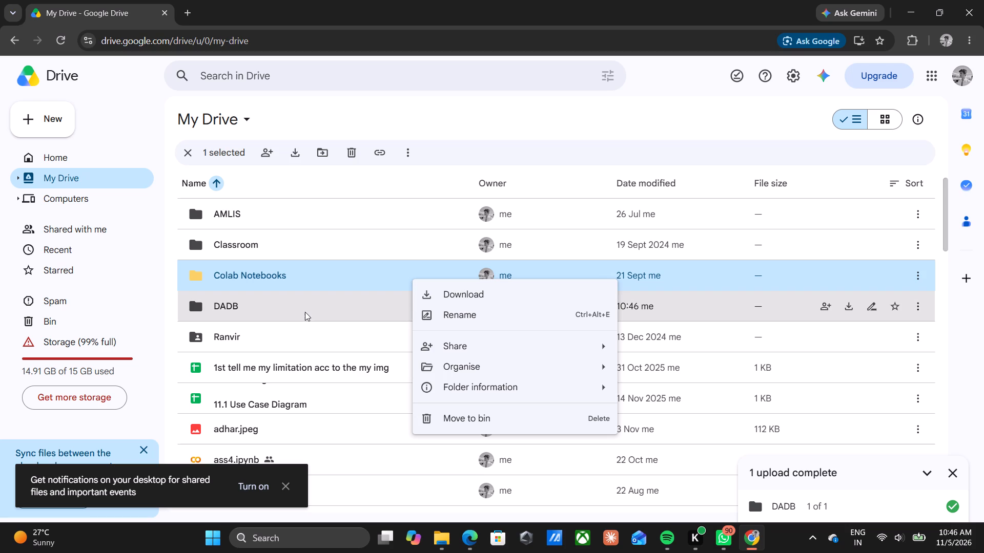
Copy the sharing link of the DADB folder in My Drive.
{"action": "right_click", "coordinate": [305, 312]}
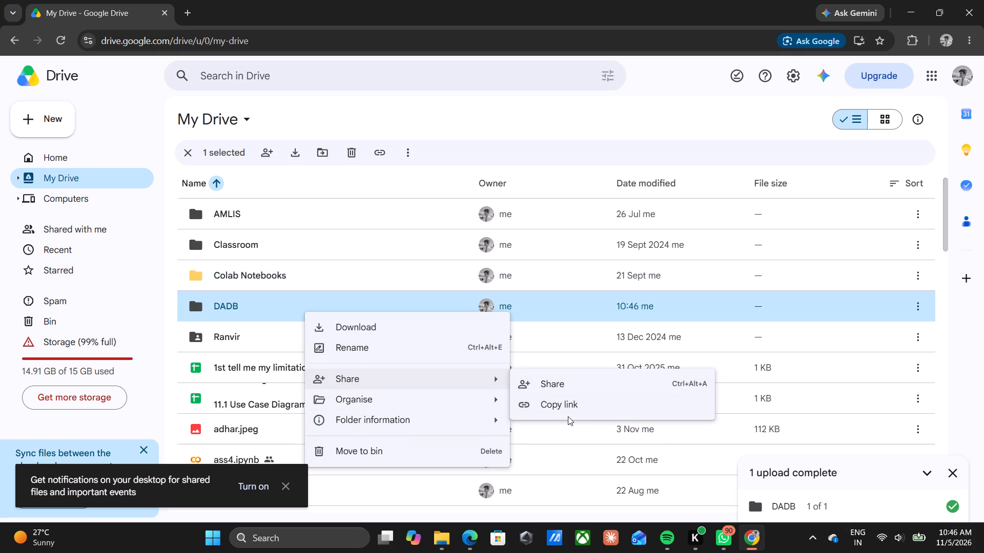
{"action": "left_click", "coordinate": [563, 402]}
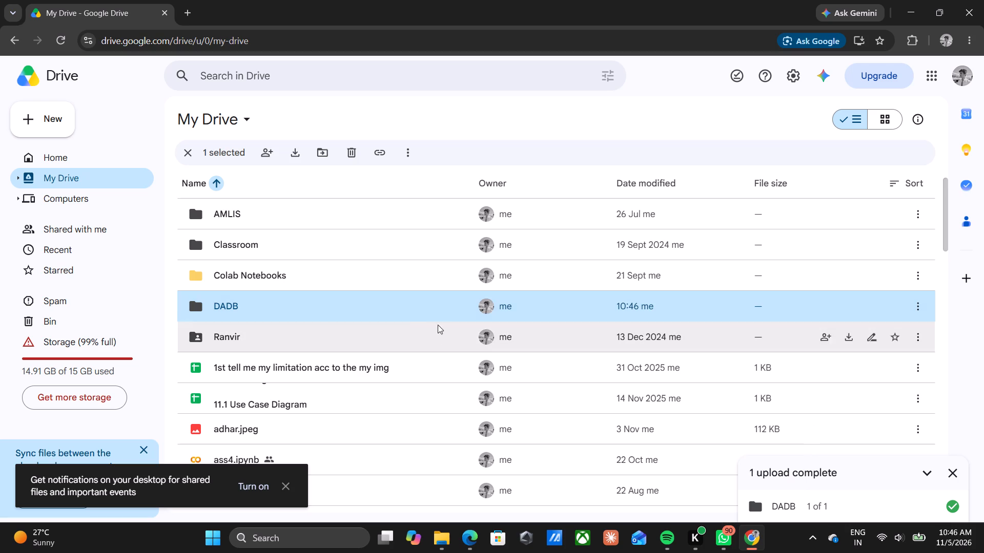
{"action": "right_click", "coordinate": [410, 312]}
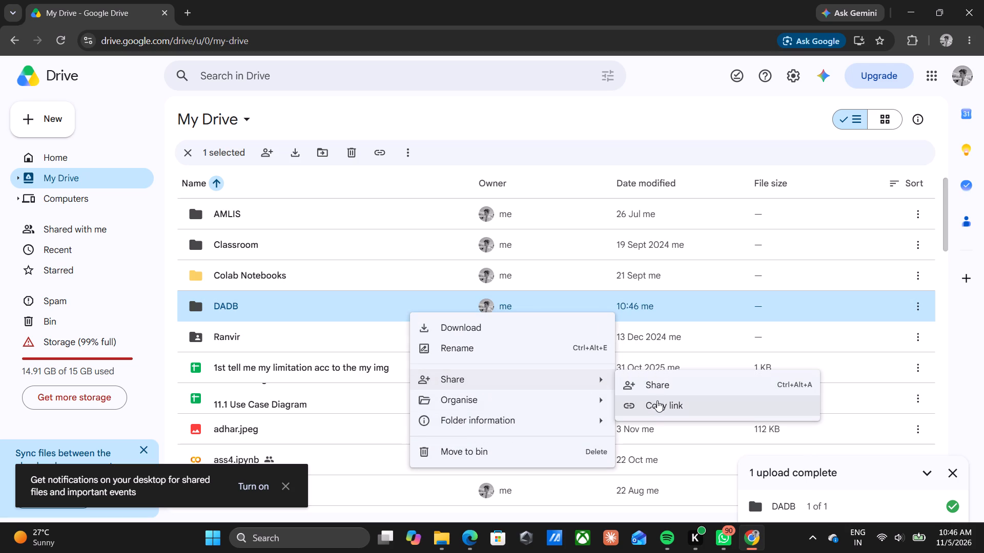
{"action": "left_click", "coordinate": [652, 405]}
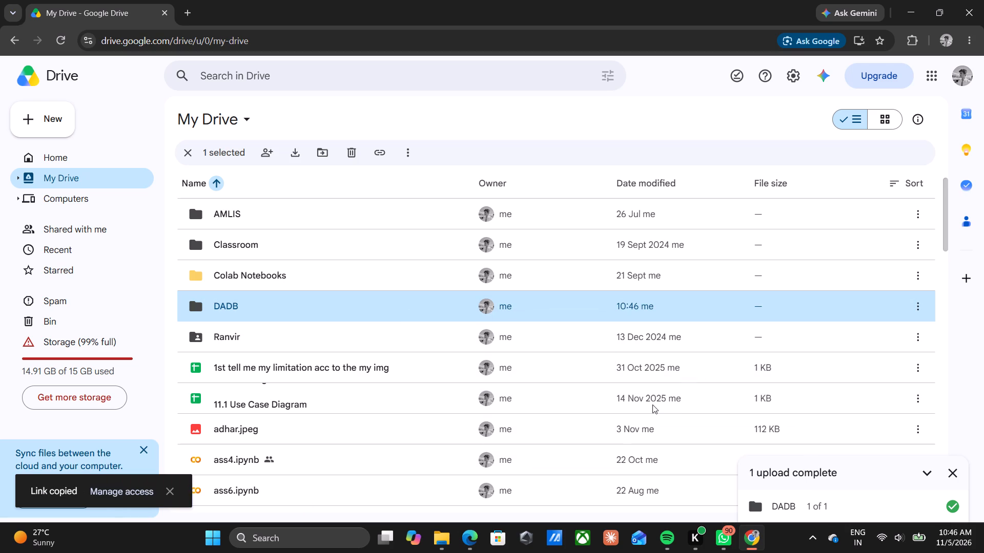
Change the DADB folder's general access to Anyone with the link and finish sharing.
{"action": "left_click", "coordinate": [120, 489]}
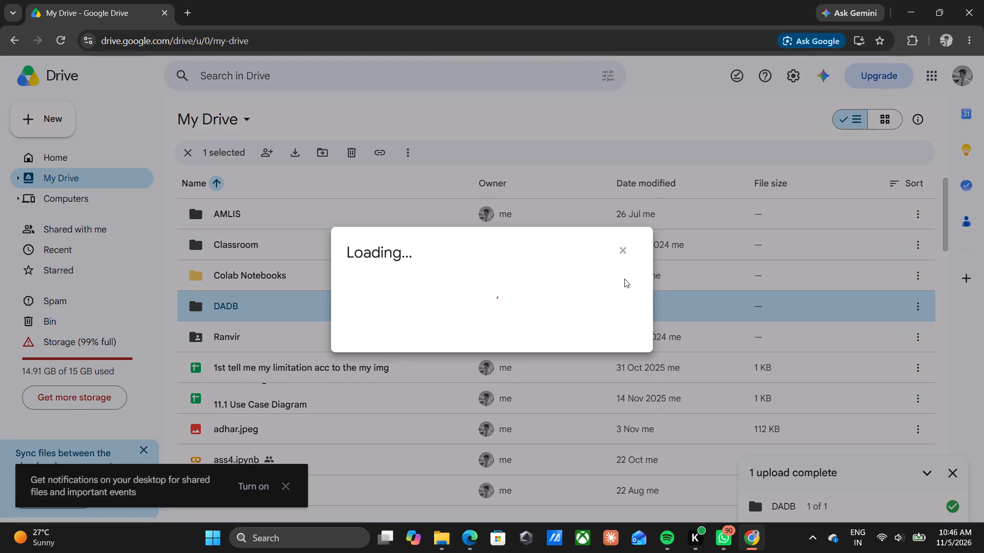
{"action": "left_click", "coordinate": [421, 341]}
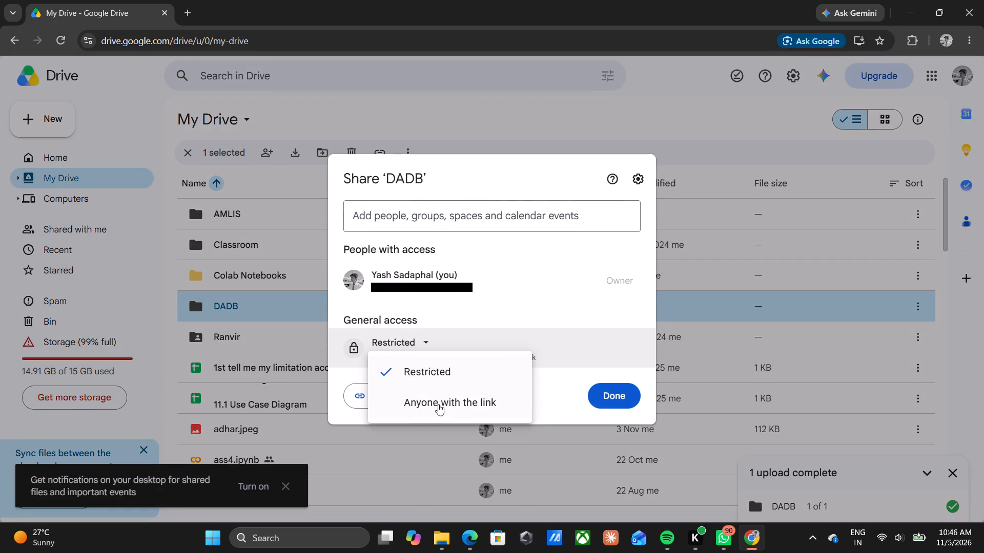
{"action": "left_click", "coordinate": [438, 404]}
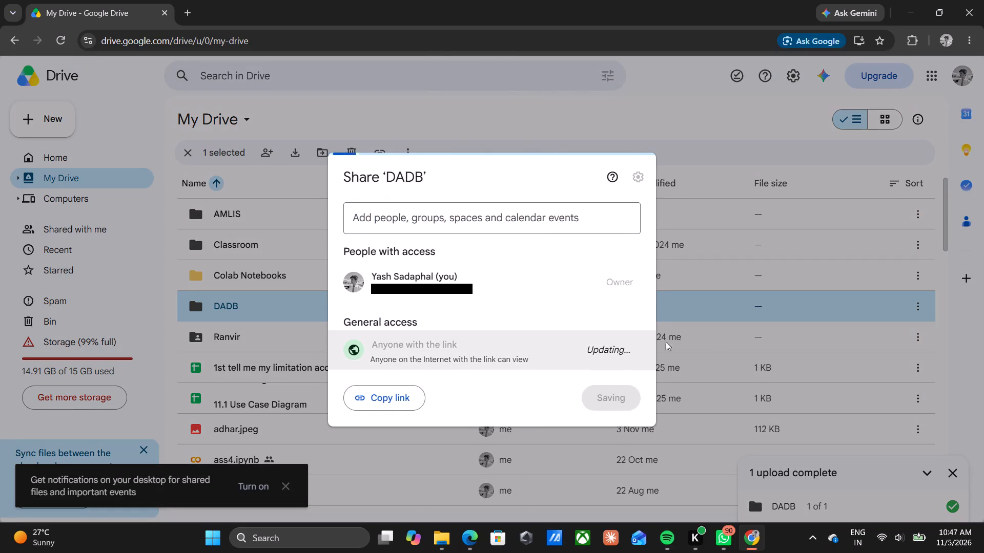
{"action": "left_click", "coordinate": [610, 399]}
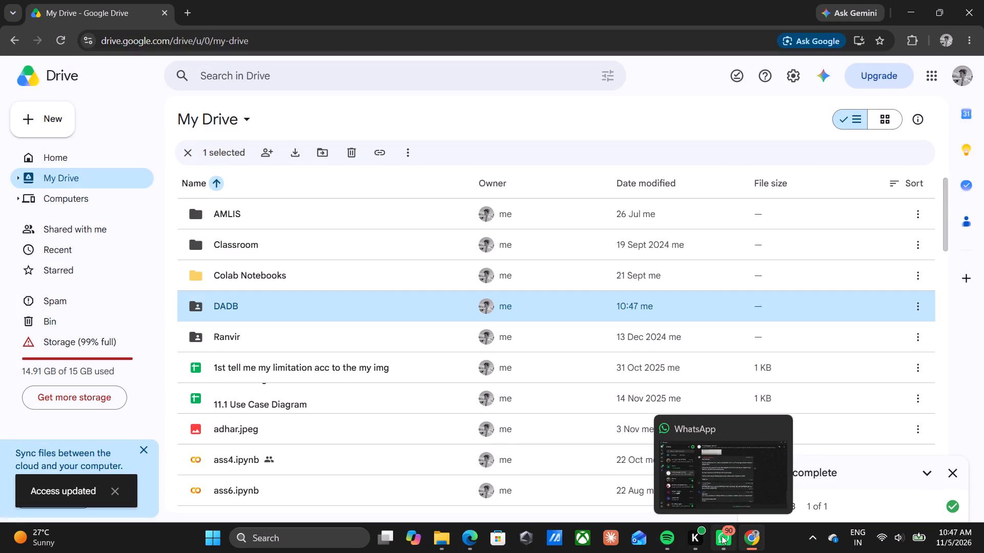
Open the IOT spreadsheet from the suggested files on Drive's Home page and switch to its DADB sheet.
{"action": "left_click", "coordinate": [102, 161]}
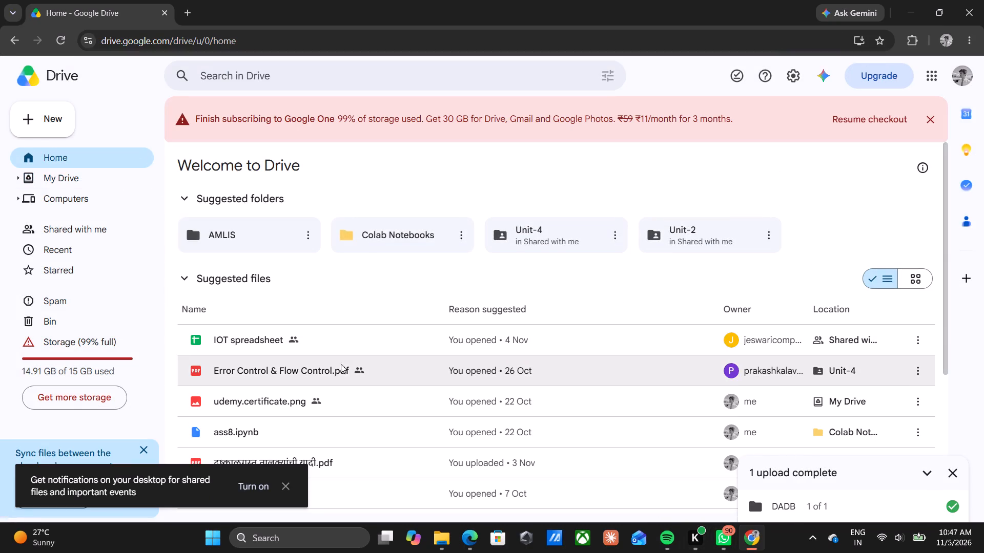
{"action": "double_click", "coordinate": [330, 344]}
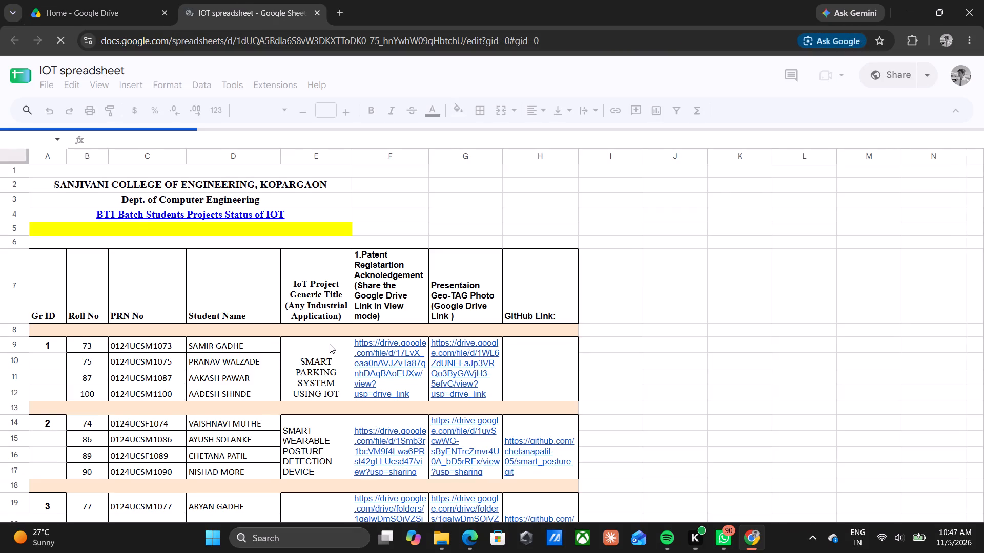
{"action": "scroll", "coordinate": [304, 340], "scroll_direction": "down", "scroll_amount": 3}
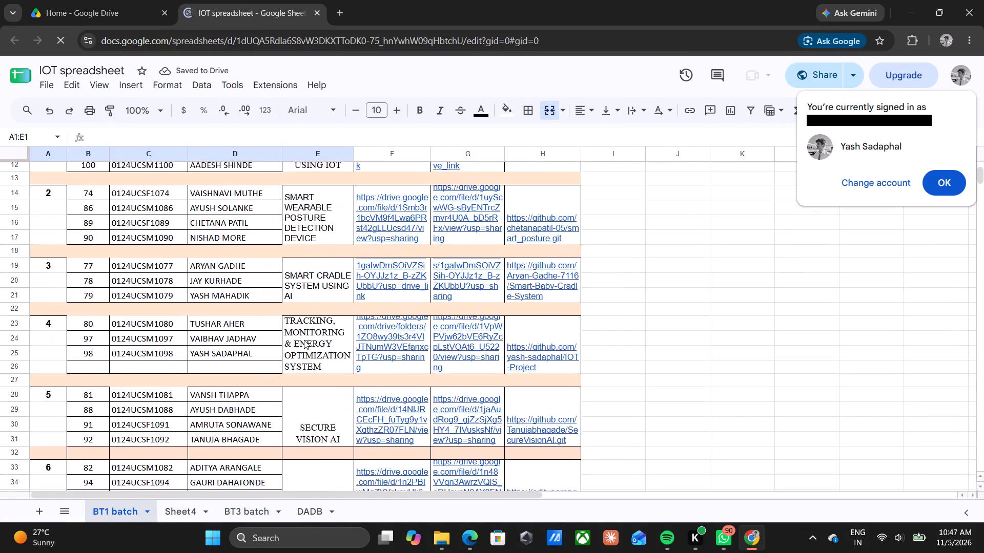
{"action": "scroll", "coordinate": [304, 340], "scroll_direction": "down", "scroll_amount": 1}
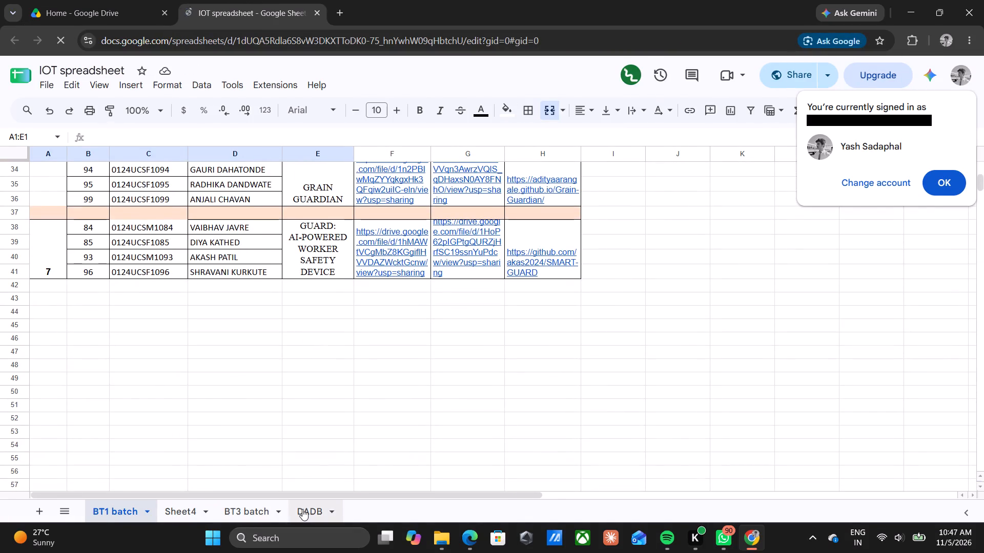
{"action": "left_click", "coordinate": [303, 509]}
Enter BT1 as the batch in cell E26, in the account owner's row of the DADB sheet.
{"action": "scroll", "coordinate": [345, 366], "scroll_direction": "down", "scroll_amount": 2}
{"action": "scroll", "coordinate": [345, 366], "scroll_direction": "up", "scroll_amount": 2}
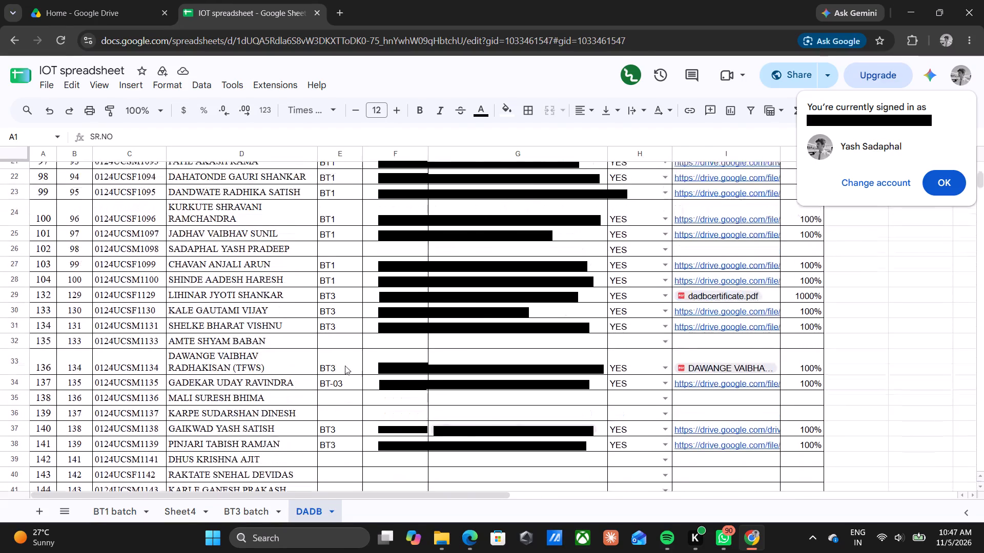
{"action": "scroll", "coordinate": [330, 281], "scroll_direction": "up", "scroll_amount": 2}
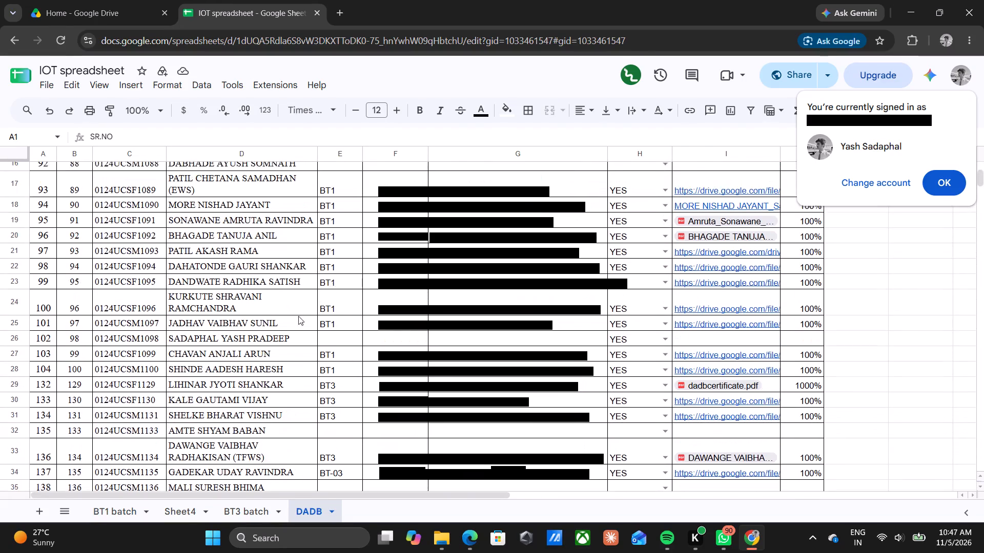
{"action": "left_click", "coordinate": [334, 336]}
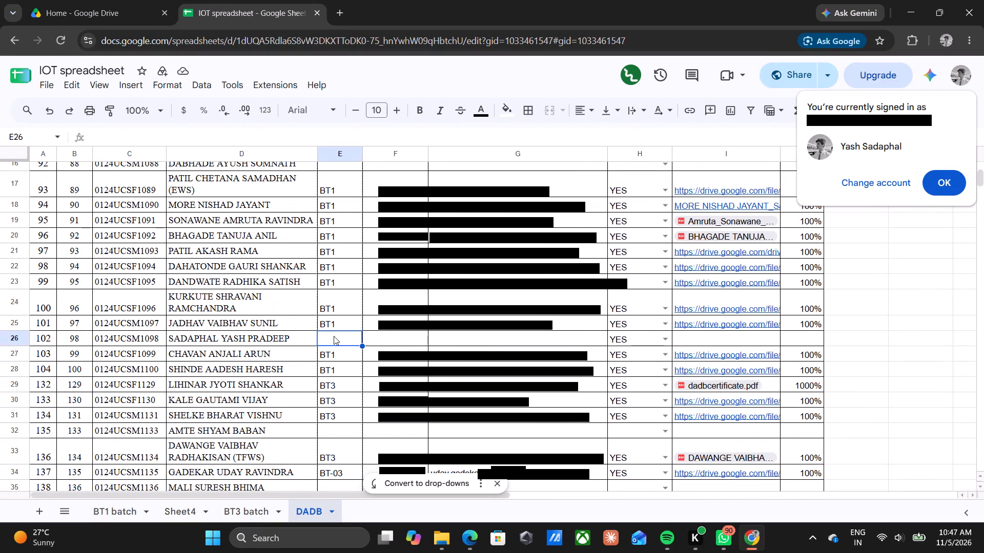
{"action": "key", "text": "b"}
{"action": "key", "text": "BackSpace"}
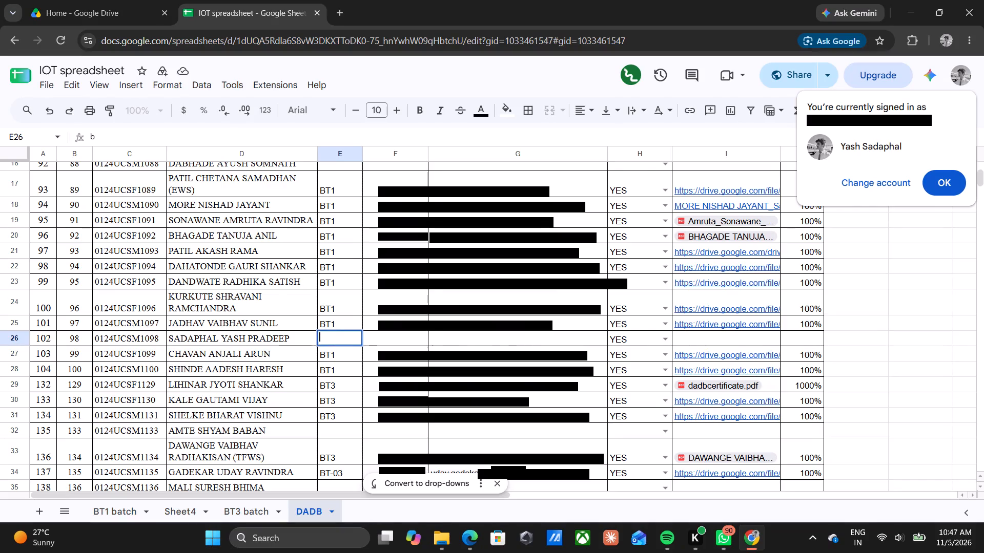
{"action": "key", "text": "shift+n"}
{"action": "key", "text": "shift+BackSpace"}
{"action": "type", "text": "BT1"}
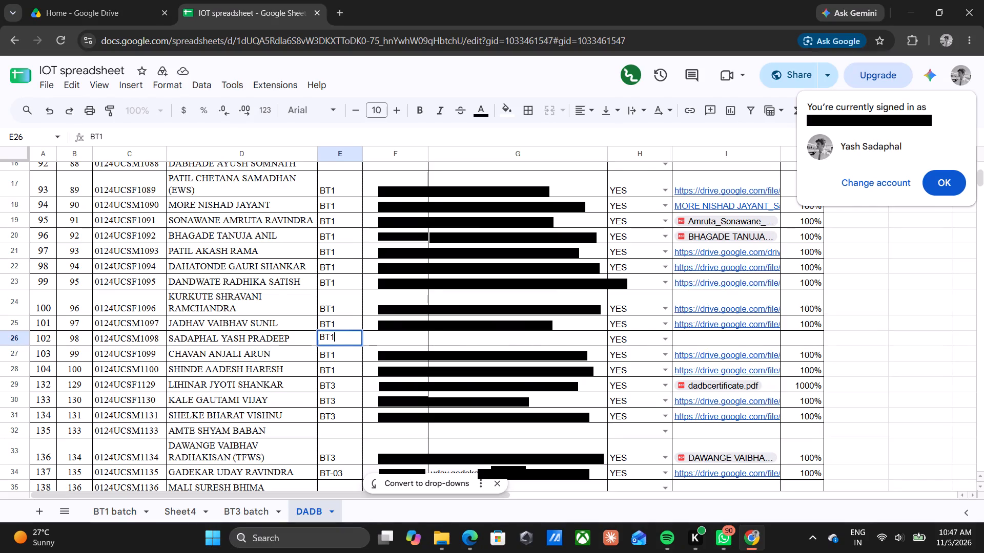
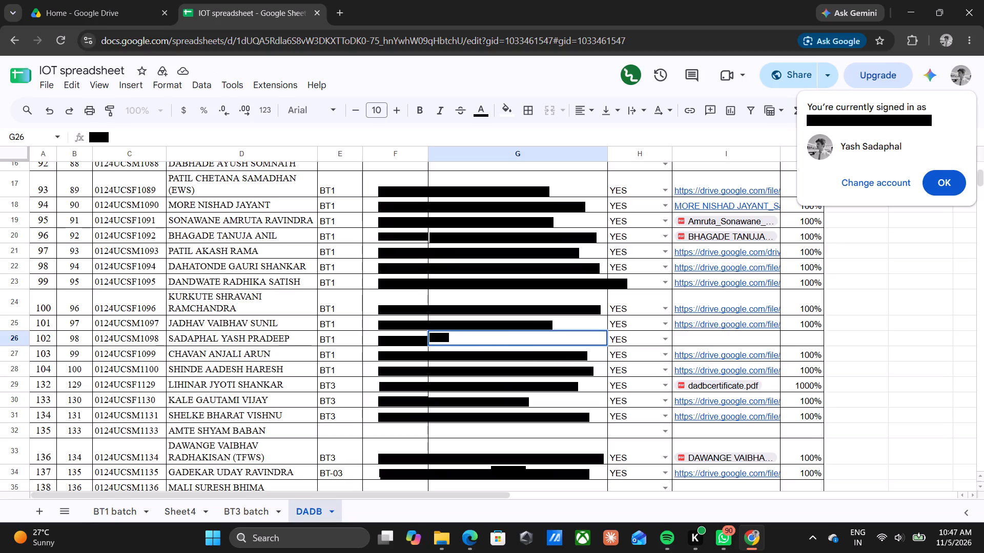
Enter the account owner's e-mail address in cell G26 of the DADB sheet.
{"action": "key", "text": "period"}
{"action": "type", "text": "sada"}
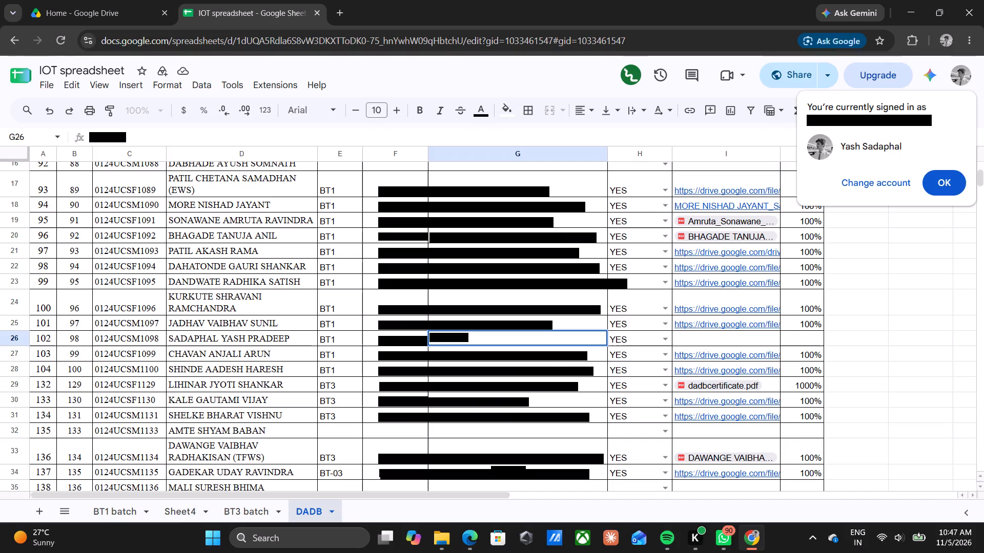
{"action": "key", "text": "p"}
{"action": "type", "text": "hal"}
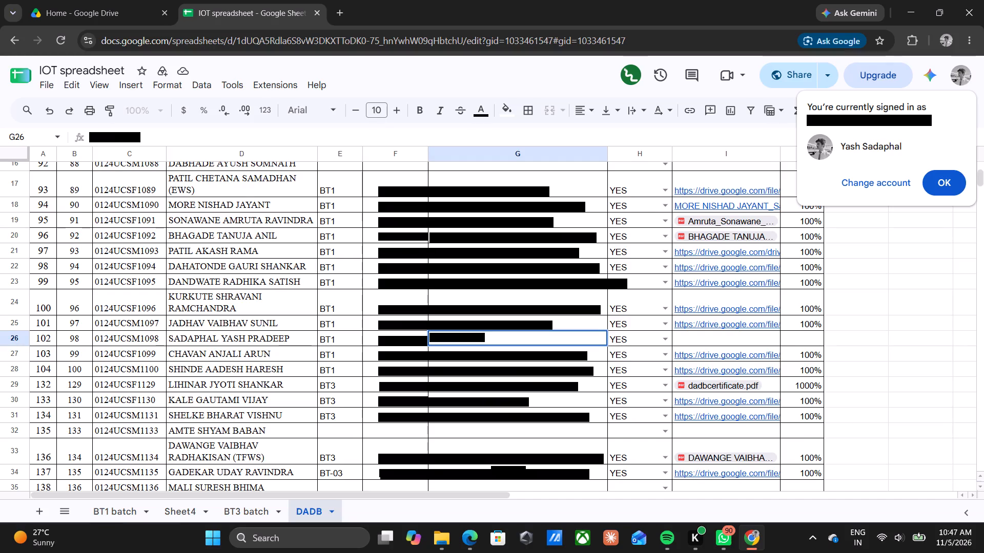
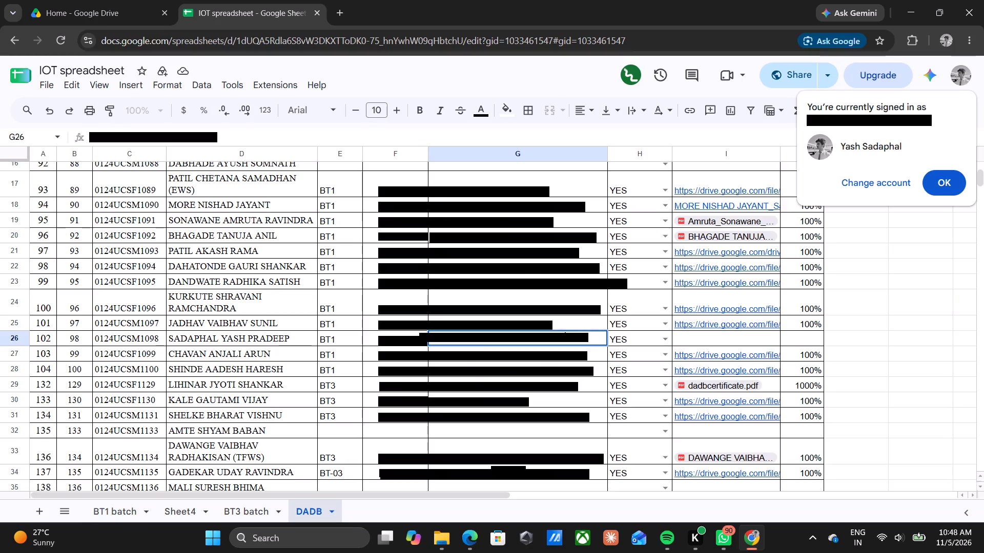
Complete the e-mail address in cell G26 with the domain ending .org.in.
{"action": "type", "text": ".org"}
{"action": "type", "text": ".in"}
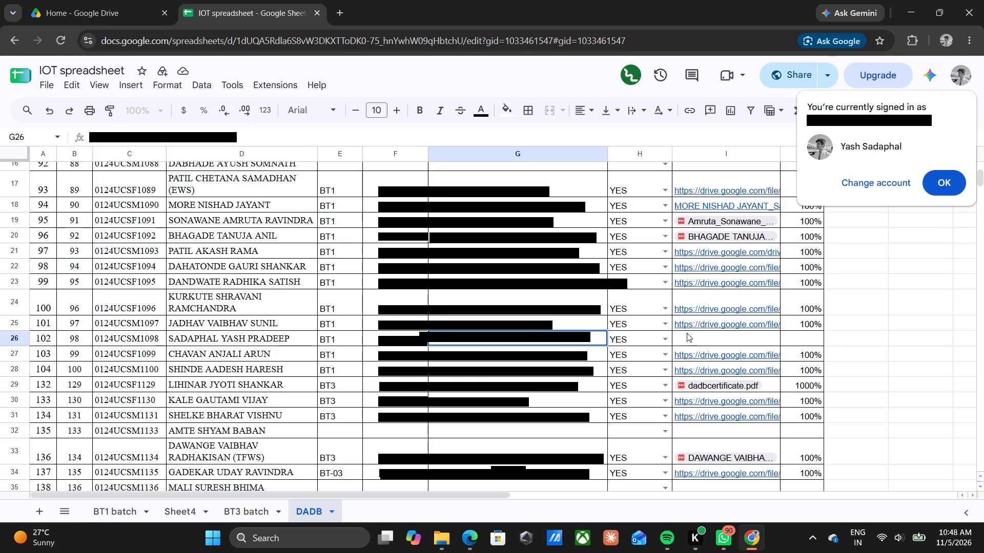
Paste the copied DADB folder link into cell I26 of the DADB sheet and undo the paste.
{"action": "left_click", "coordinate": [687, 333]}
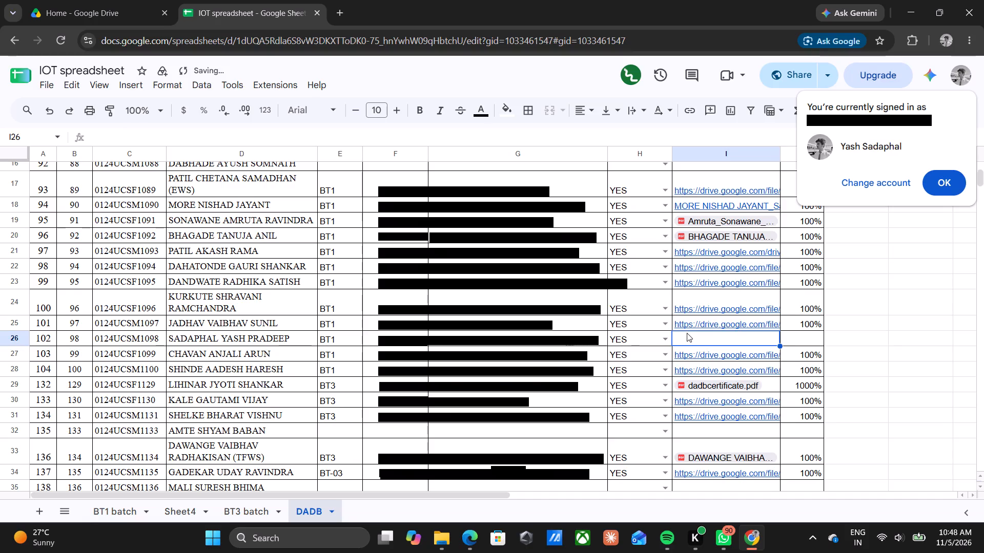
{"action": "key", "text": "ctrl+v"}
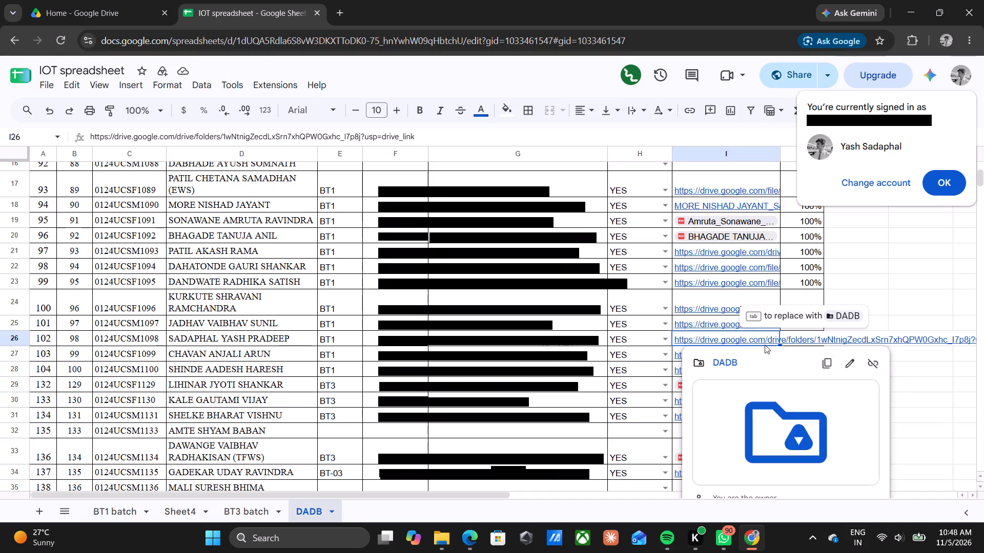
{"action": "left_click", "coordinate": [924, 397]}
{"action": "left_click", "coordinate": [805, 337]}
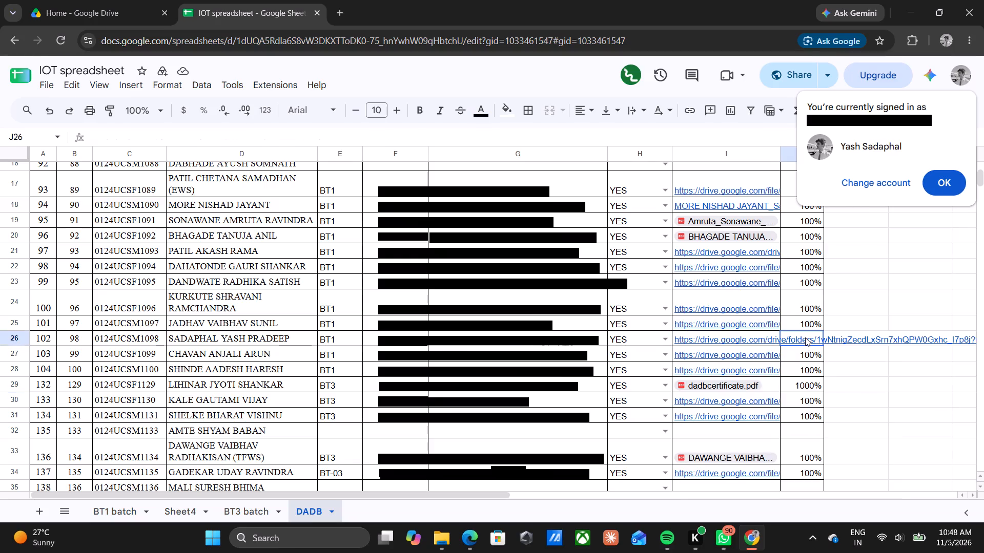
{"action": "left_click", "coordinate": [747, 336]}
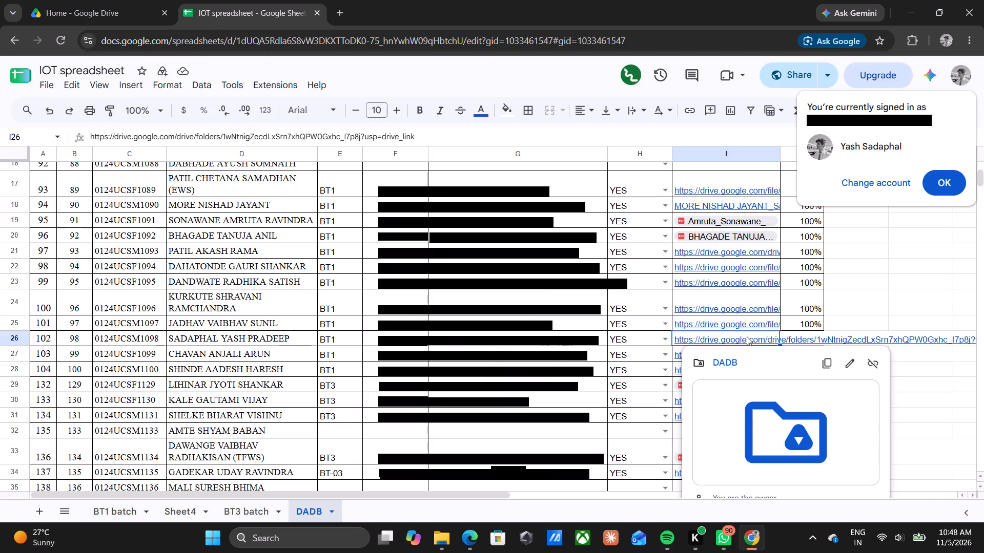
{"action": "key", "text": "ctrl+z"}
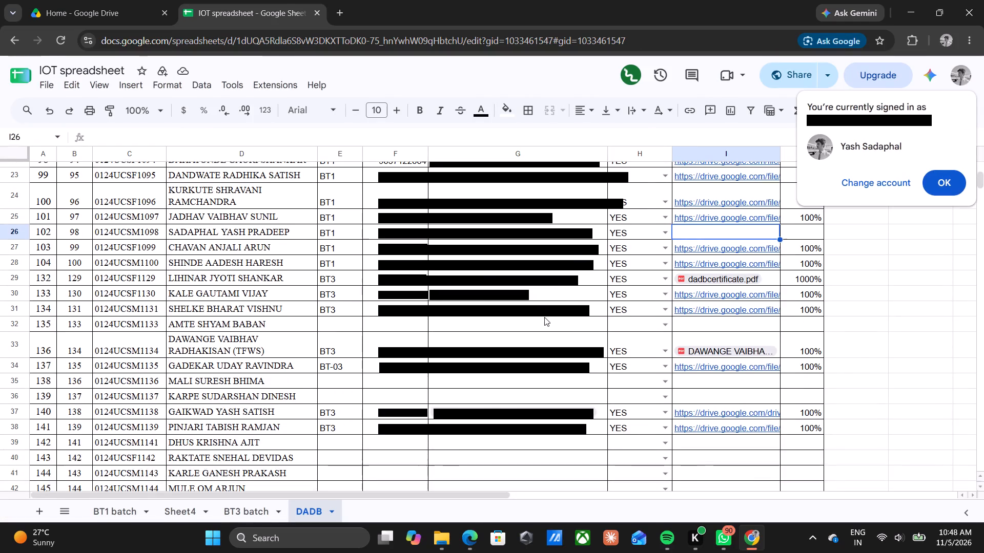
Switch to Google Drive and copy the sharing link of the DADB folder in My Drive.
{"action": "left_click", "coordinate": [120, 22]}
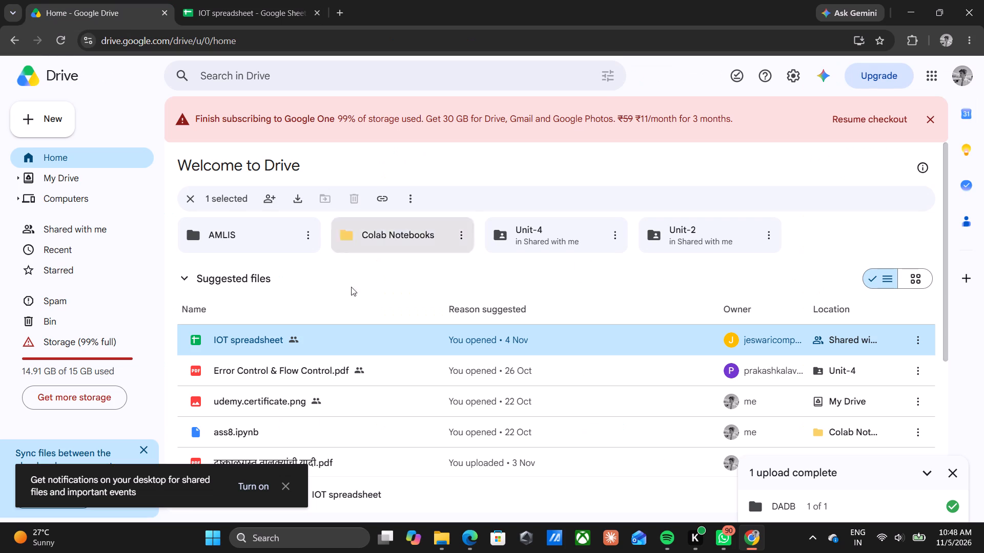
{"action": "scroll", "coordinate": [274, 337], "scroll_direction": "down", "scroll_amount": 2}
{"action": "scroll", "coordinate": [288, 463], "scroll_direction": "up", "scroll_amount": 2}
{"action": "left_click", "coordinate": [77, 169]}
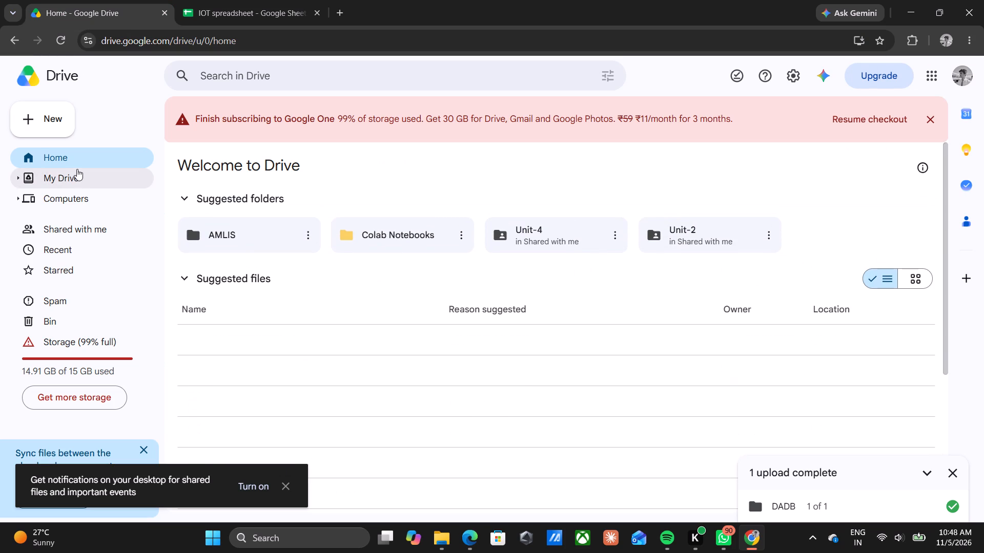
{"action": "scroll", "coordinate": [297, 374], "scroll_direction": "down", "scroll_amount": 1}
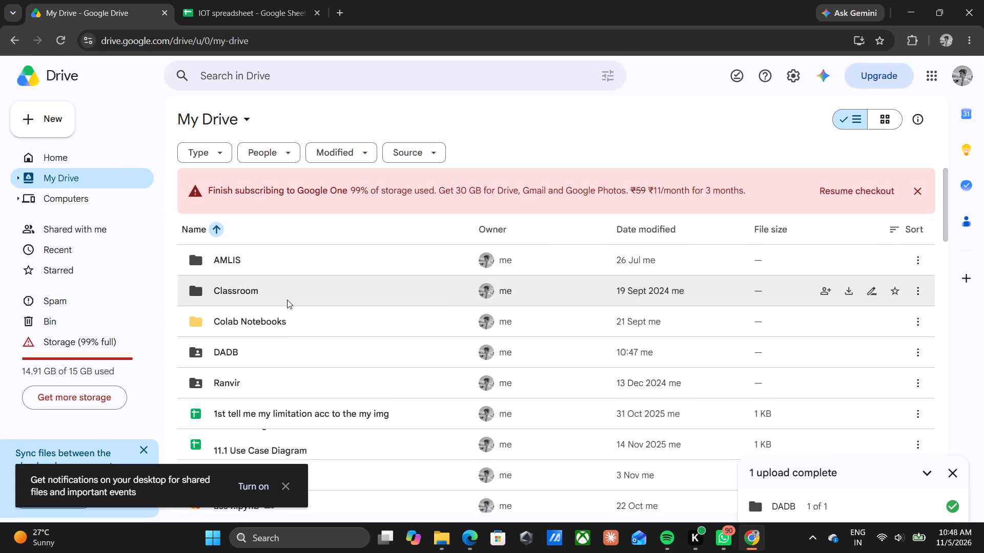
{"action": "left_click", "coordinate": [258, 365]}
{"action": "right_click", "coordinate": [258, 365]}
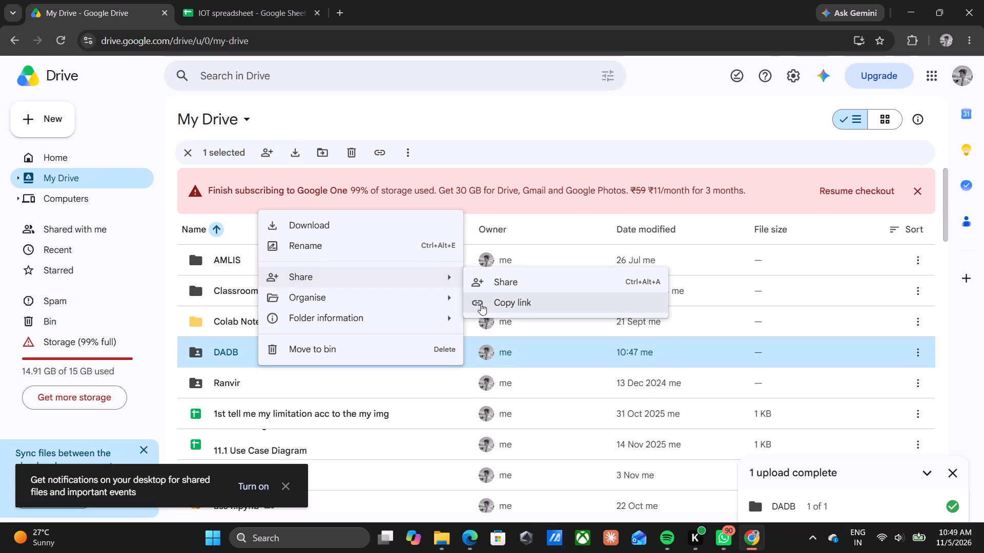
{"action": "left_click", "coordinate": [493, 306]}
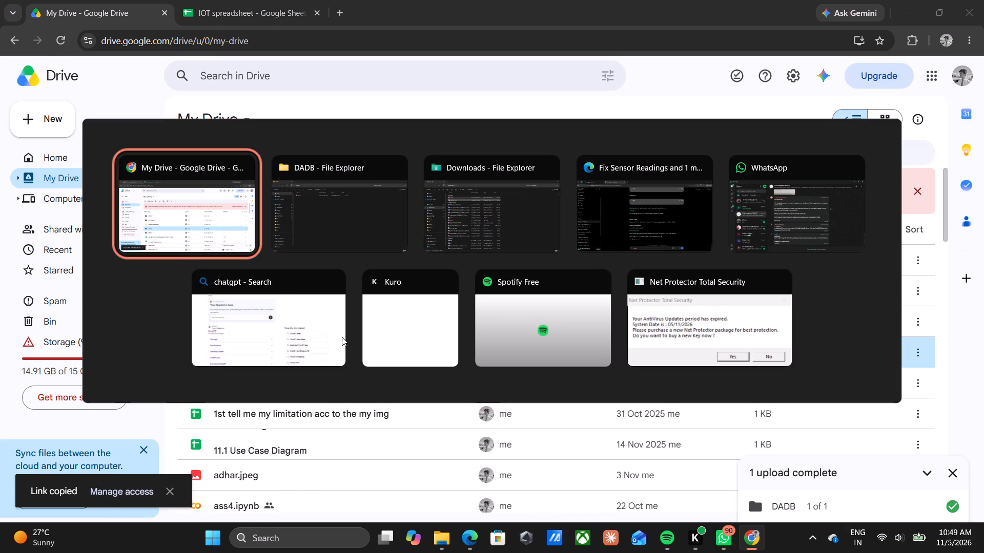
{"action": "scroll", "coordinate": [333, 335], "scroll_direction": "down", "scroll_amount": 1}
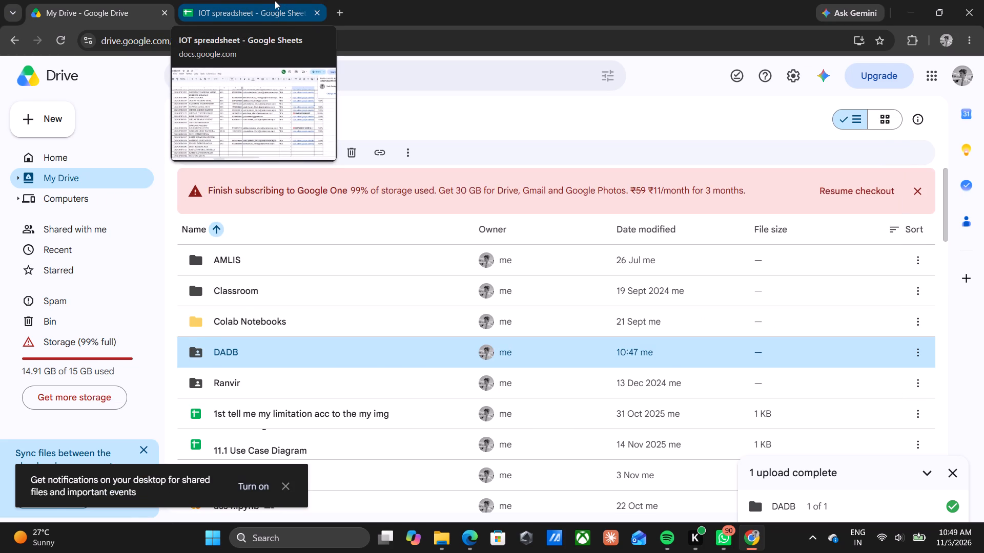
Return to the IOT spreadsheet and paste the DADB folder link into cell I26.
{"action": "left_click", "coordinate": [264, 10]}
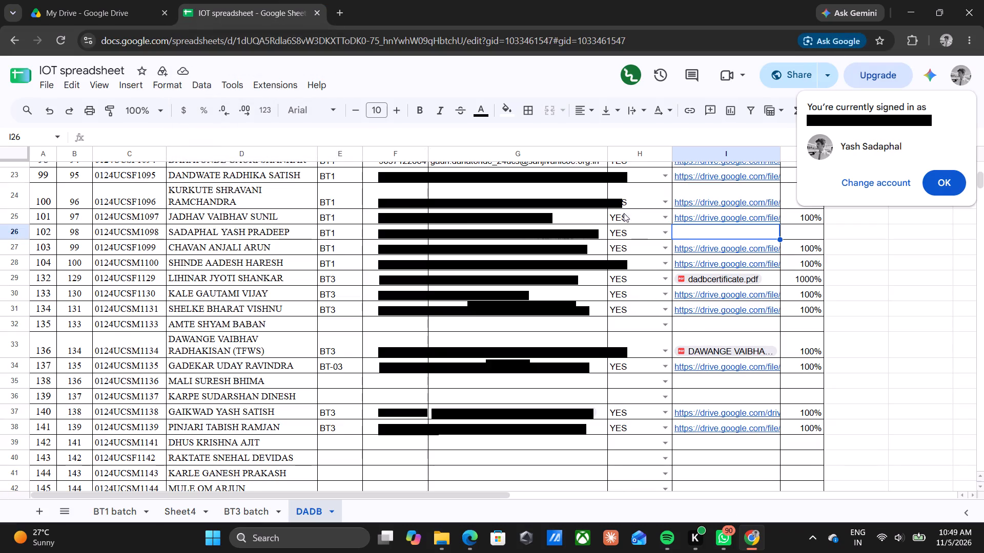
{"action": "left_click", "coordinate": [721, 226]}
{"action": "key", "text": "ctrl+v"}
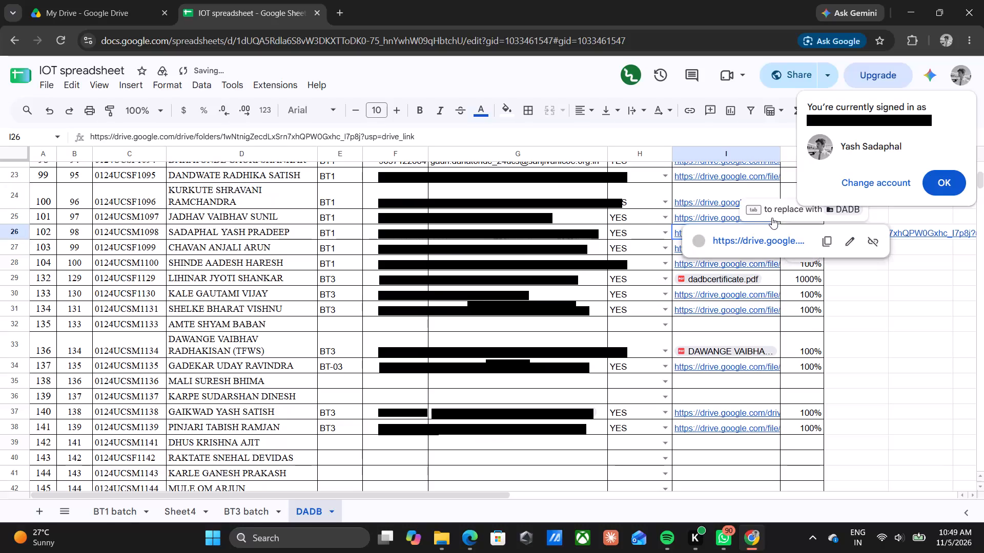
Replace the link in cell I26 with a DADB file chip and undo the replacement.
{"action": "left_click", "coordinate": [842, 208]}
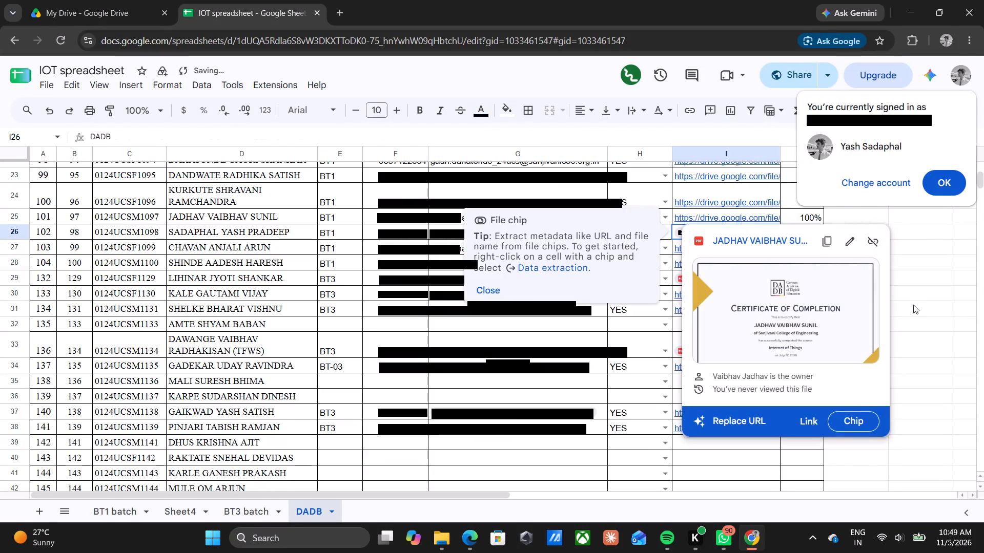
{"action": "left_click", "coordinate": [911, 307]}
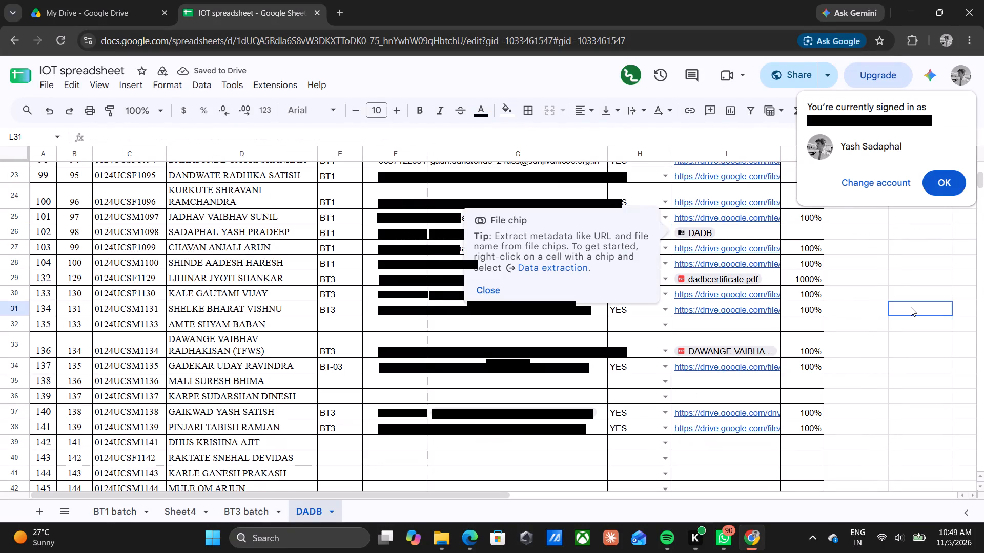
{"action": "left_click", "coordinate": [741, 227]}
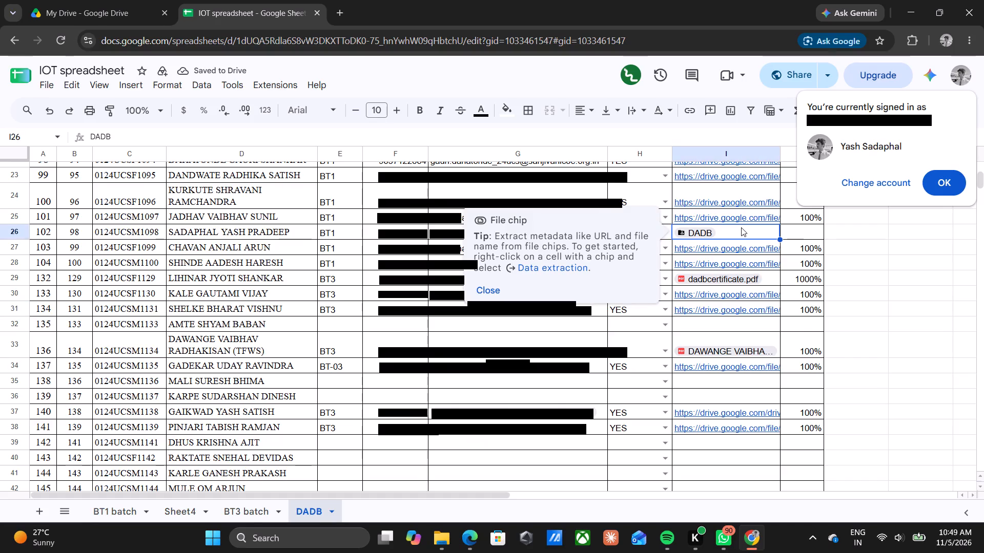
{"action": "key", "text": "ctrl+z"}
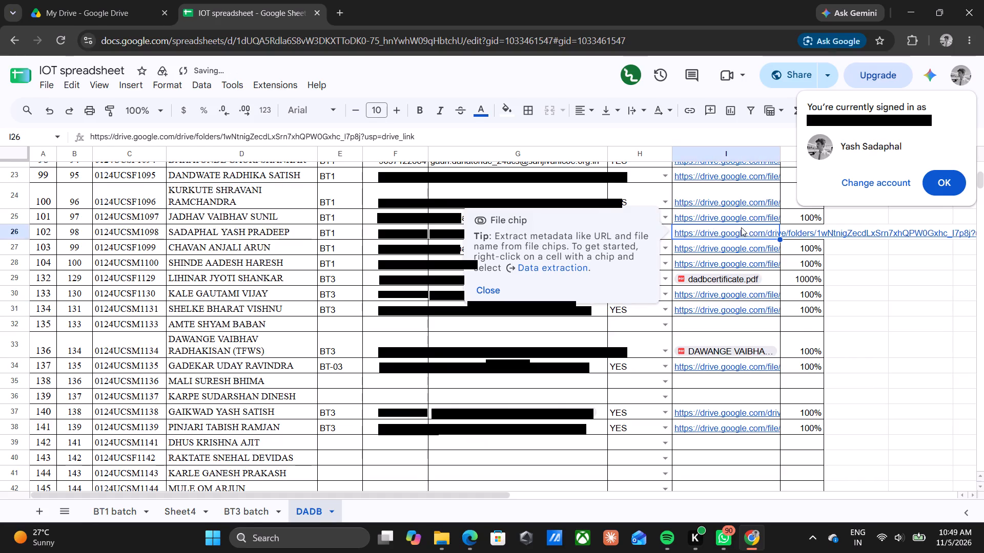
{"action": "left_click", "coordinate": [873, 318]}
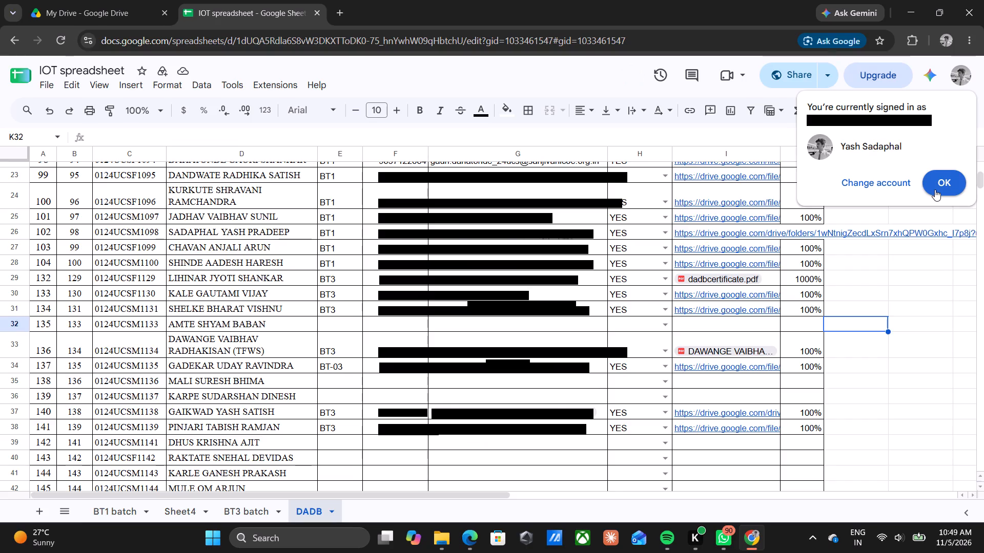
Dismiss the notice about the currently signed-in account.
{"action": "left_click", "coordinate": [935, 189]}
Examine the pasted folder link in row 26 against the other rows' links and the percentage column J.
{"action": "scroll", "coordinate": [893, 262], "scroll_direction": "left", "scroll_amount": 1}
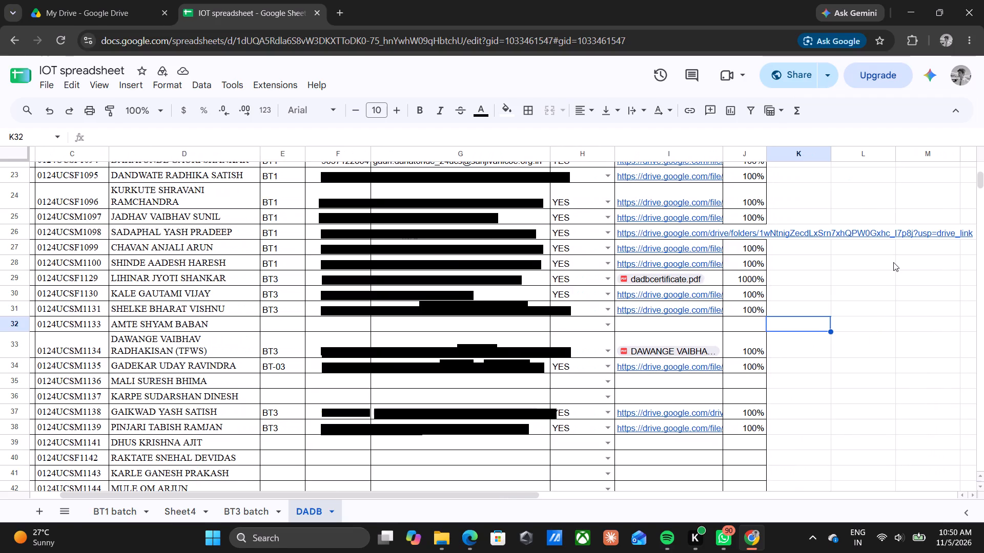
{"action": "scroll", "coordinate": [893, 262], "scroll_direction": "left", "scroll_amount": 1}
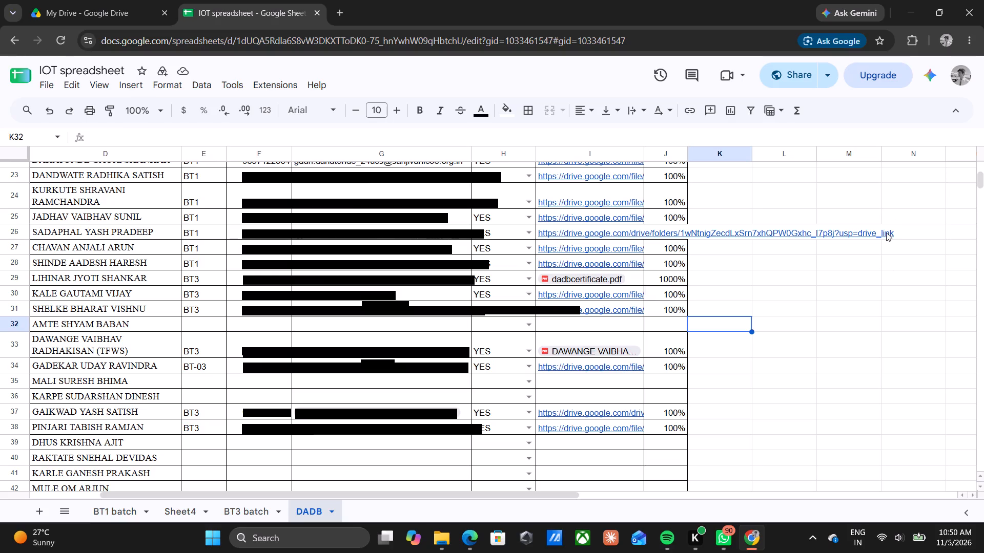
{"action": "left_click", "coordinate": [673, 227]}
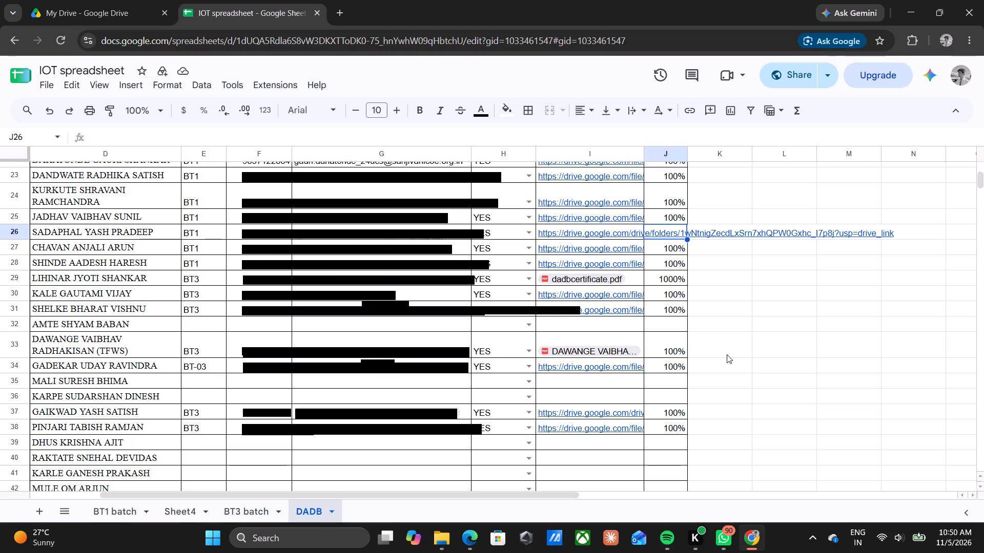
{"action": "left_click", "coordinate": [794, 327]}
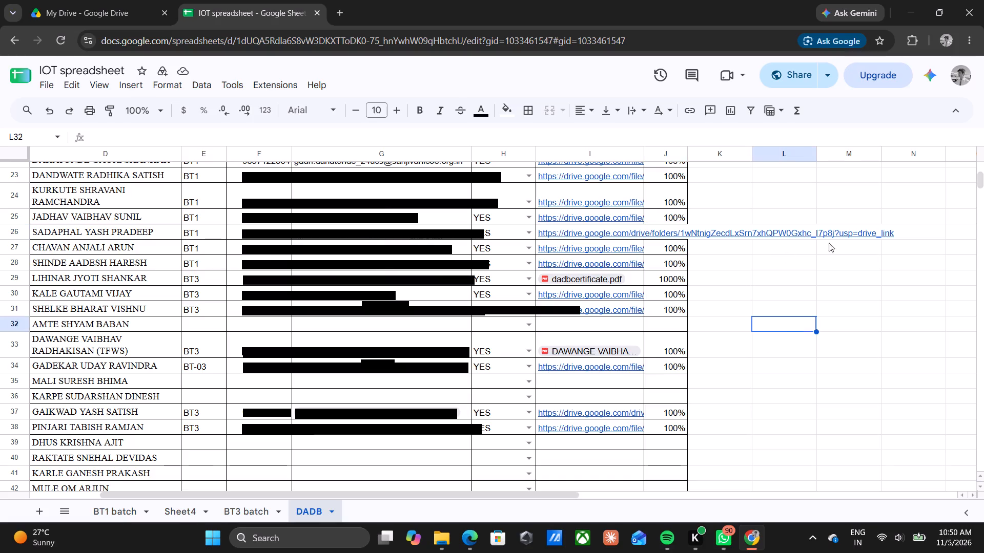
{"action": "scroll", "coordinate": [904, 239], "scroll_direction": "left", "scroll_amount": 2}
{"action": "scroll", "coordinate": [838, 240], "scroll_direction": "left", "scroll_amount": 1}
{"action": "left_click", "coordinate": [668, 227]}
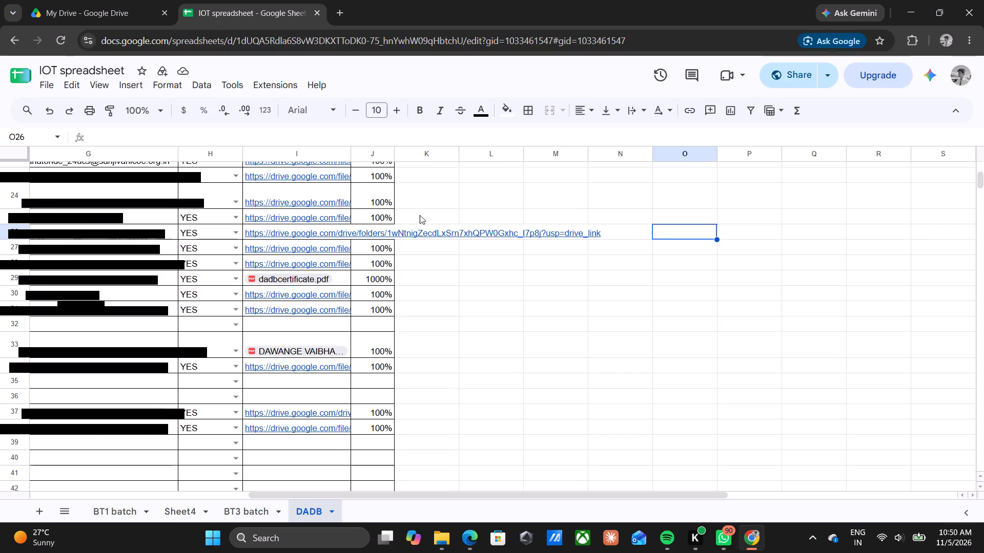
{"action": "left_click", "coordinate": [354, 229]}
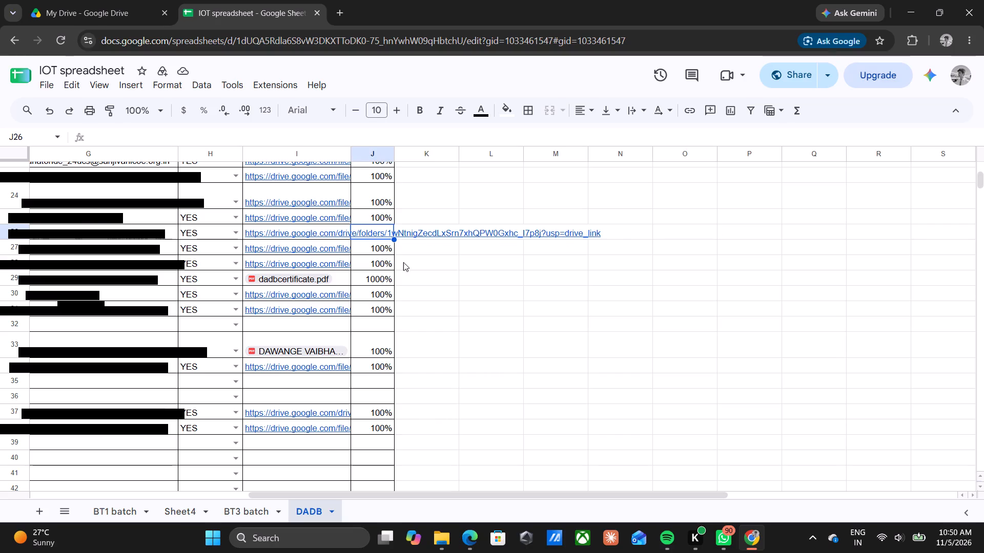
{"action": "left_click", "coordinate": [471, 293]}
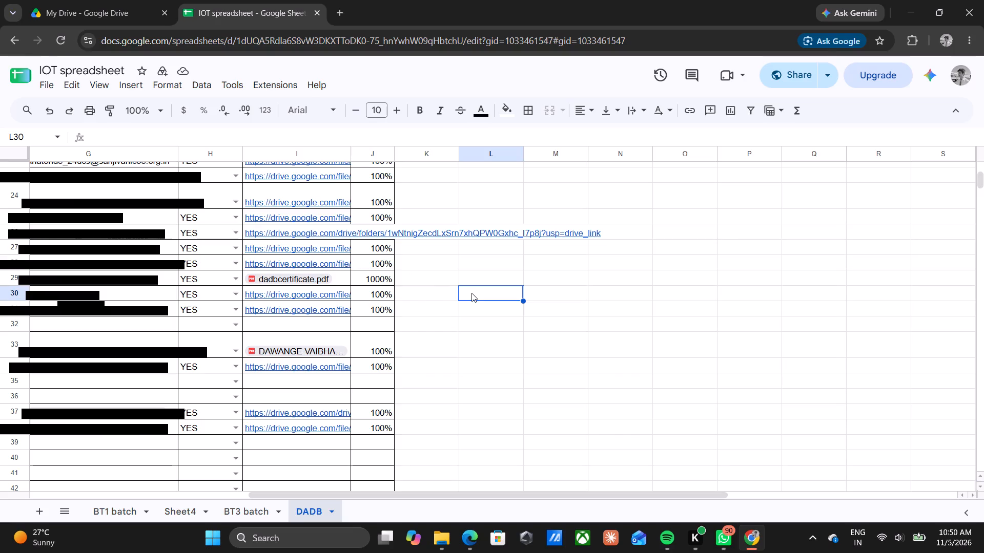
{"action": "scroll", "coordinate": [471, 293], "scroll_direction": "right", "scroll_amount": 3}
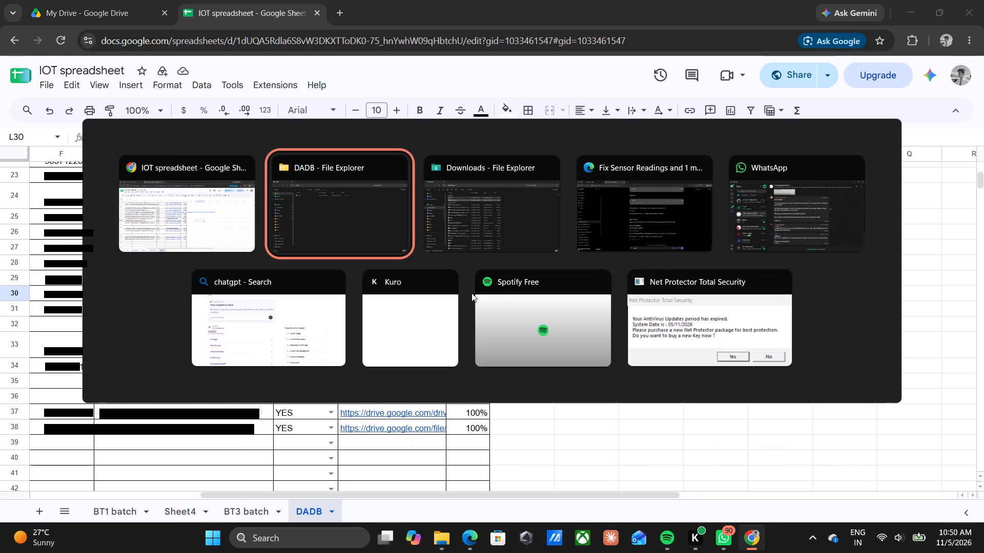
Switch to Google Drive, open the DADB folder and copy the sharing link of DADB.pdf.
{"action": "left_click", "coordinate": [118, 11]}
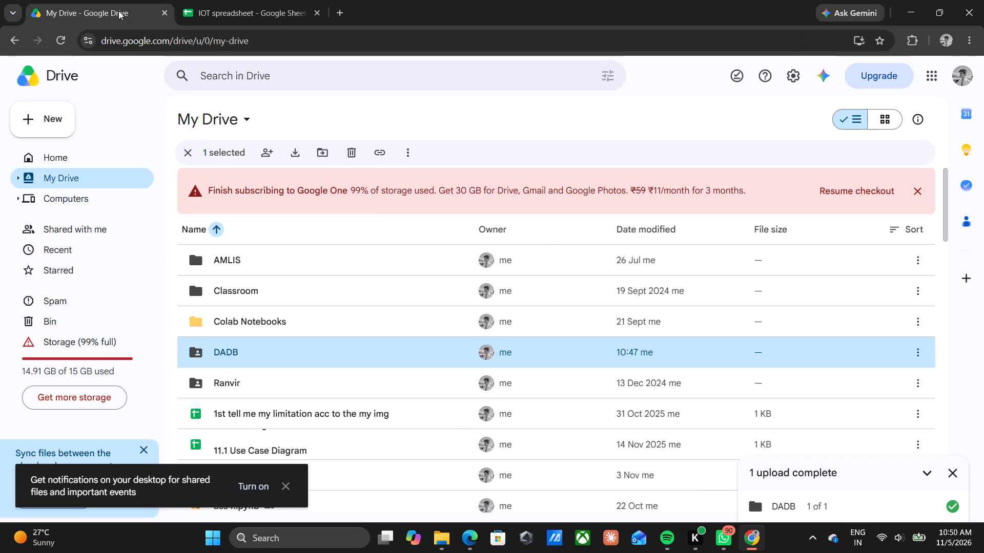
{"action": "double_click", "coordinate": [299, 355]}
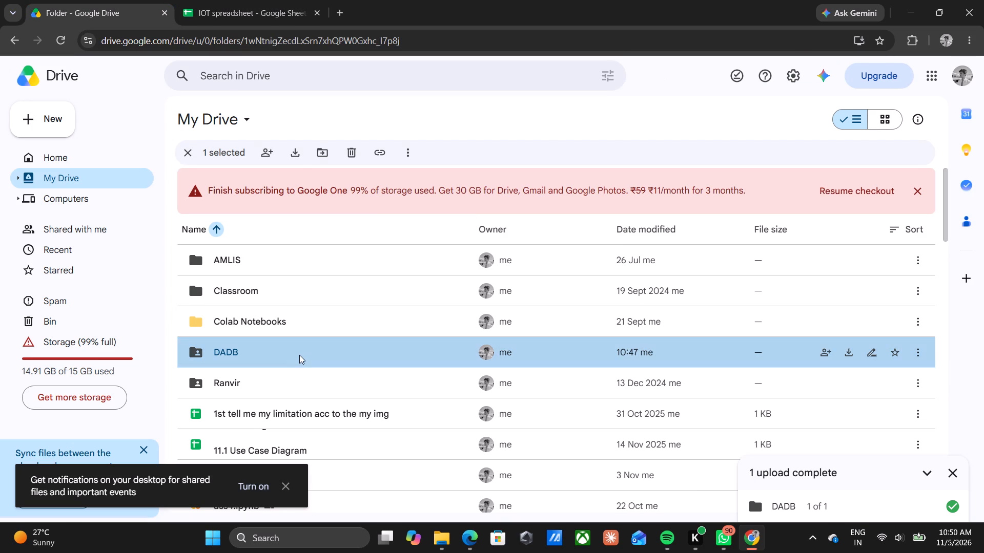
{"action": "left_click", "coordinate": [291, 258]}
{"action": "right_click", "coordinate": [291, 258]}
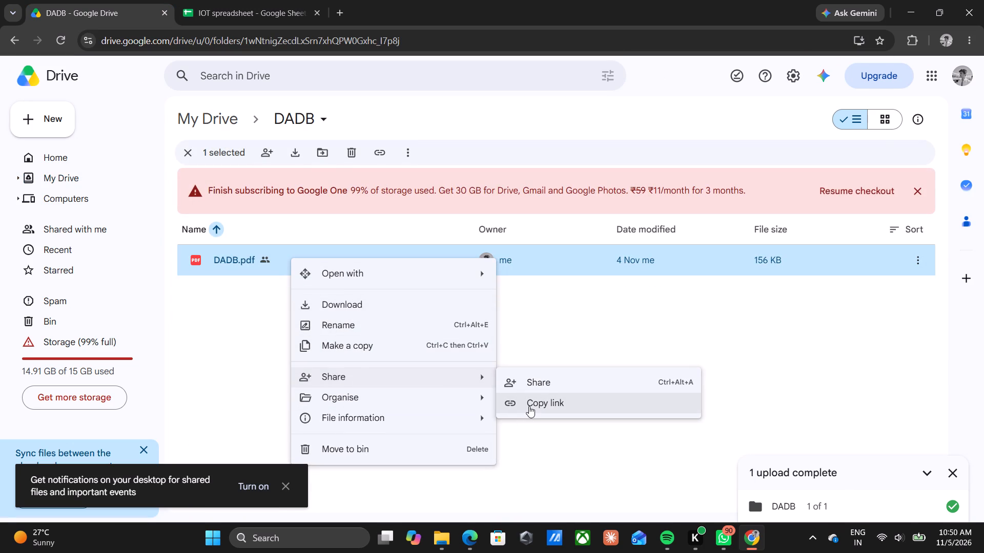
{"action": "left_click", "coordinate": [529, 406]}
Review the general access setting of DADB.pdf in its sharing settings and close them.
{"action": "left_click", "coordinate": [105, 488]}
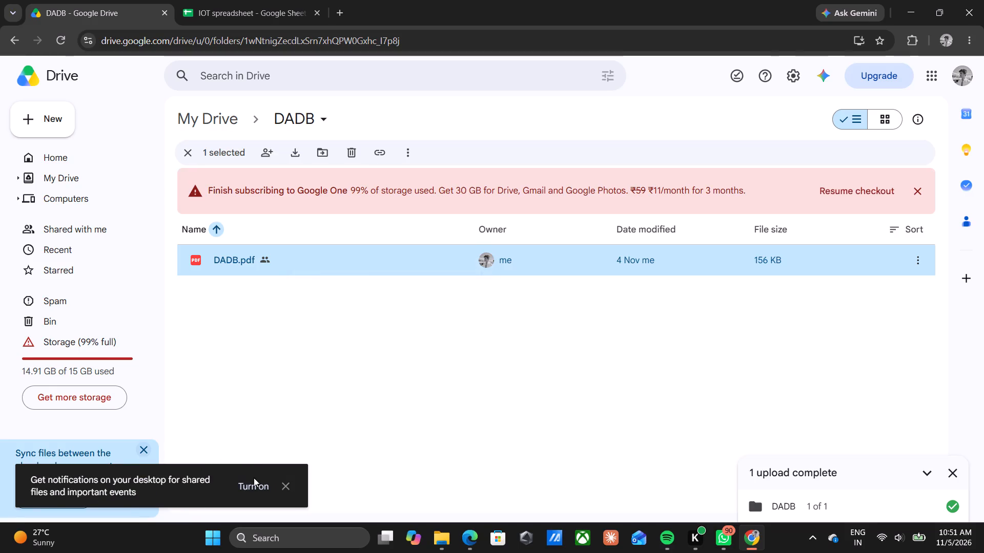
{"action": "left_click", "coordinate": [266, 393]}
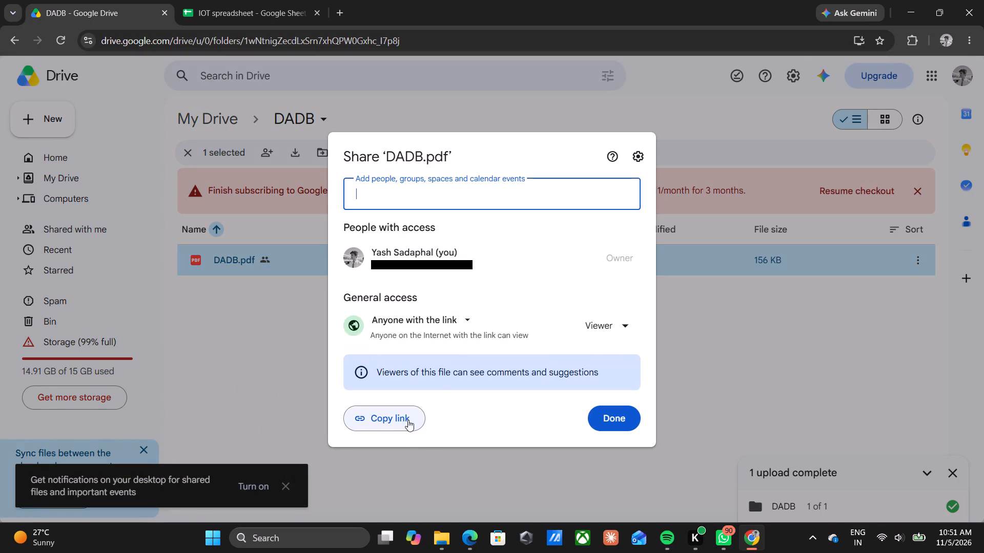
{"action": "left_click", "coordinate": [609, 414]}
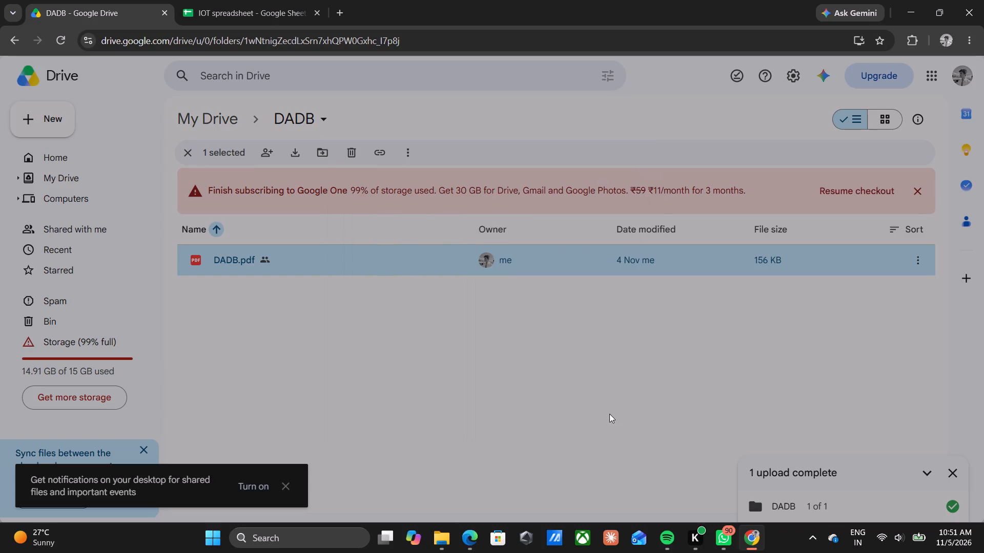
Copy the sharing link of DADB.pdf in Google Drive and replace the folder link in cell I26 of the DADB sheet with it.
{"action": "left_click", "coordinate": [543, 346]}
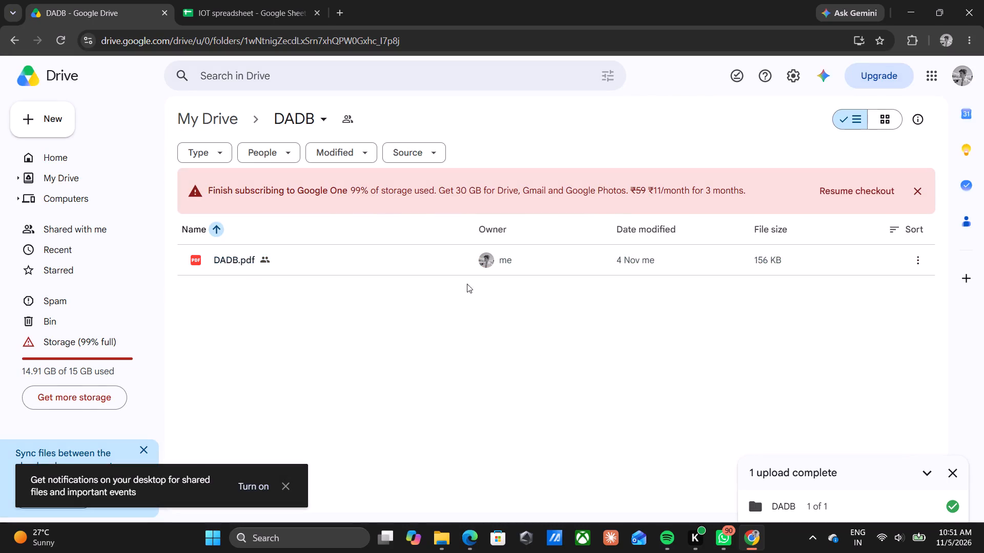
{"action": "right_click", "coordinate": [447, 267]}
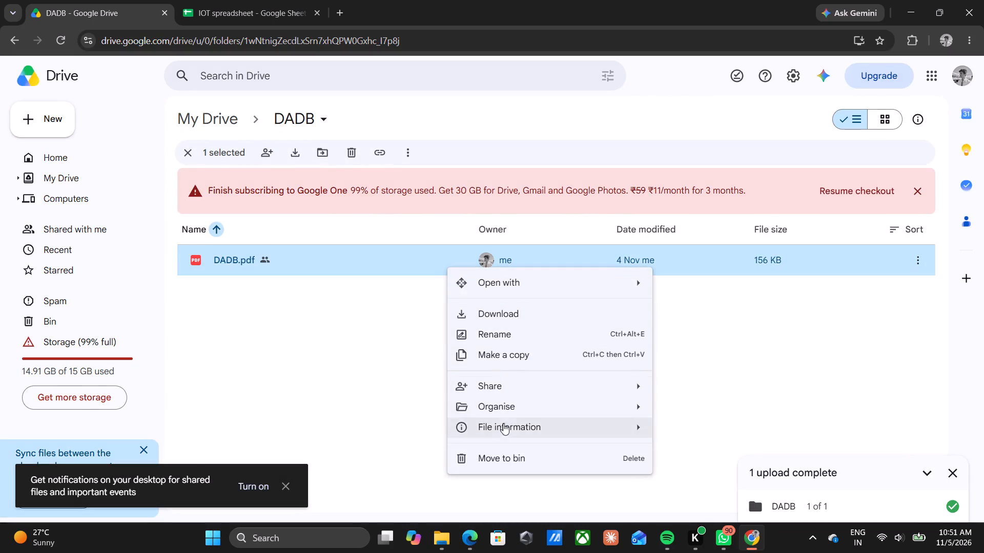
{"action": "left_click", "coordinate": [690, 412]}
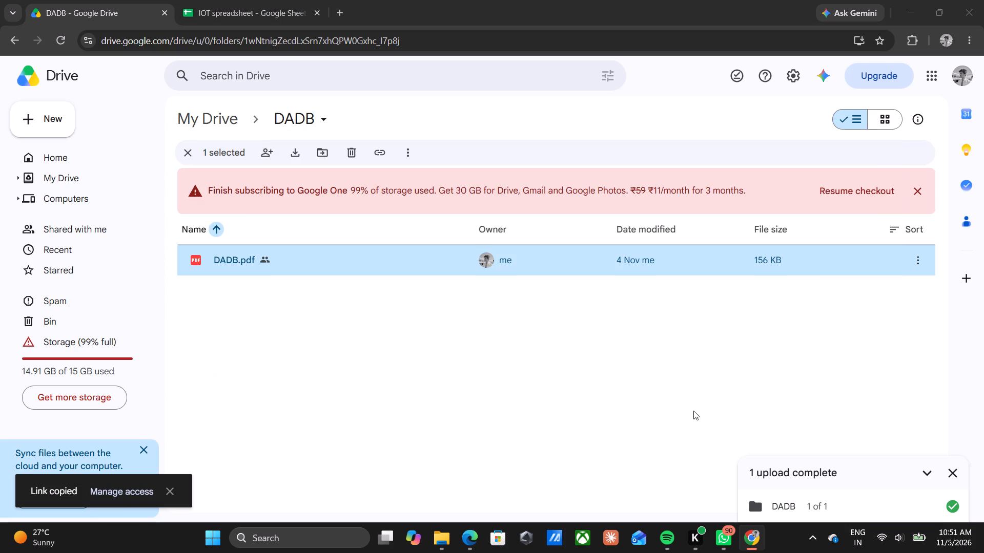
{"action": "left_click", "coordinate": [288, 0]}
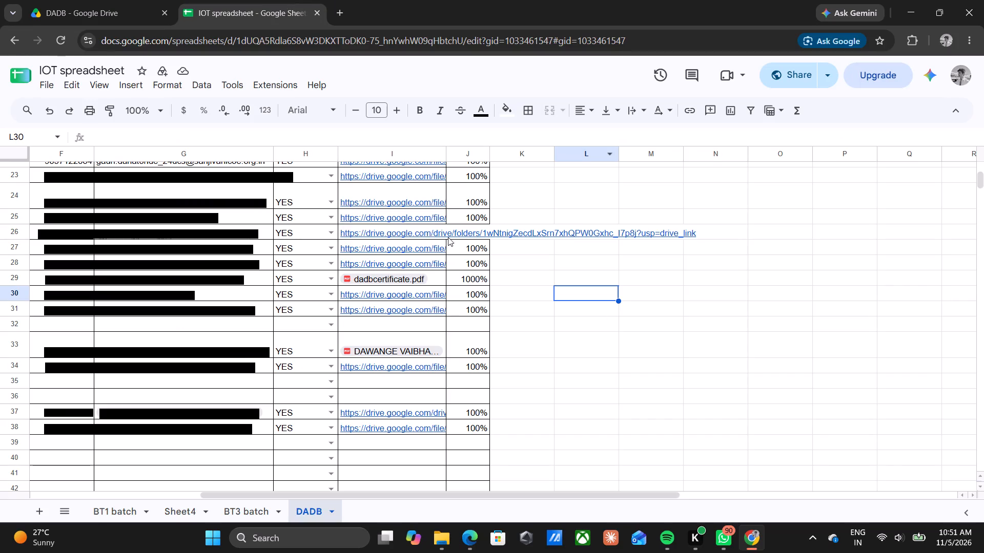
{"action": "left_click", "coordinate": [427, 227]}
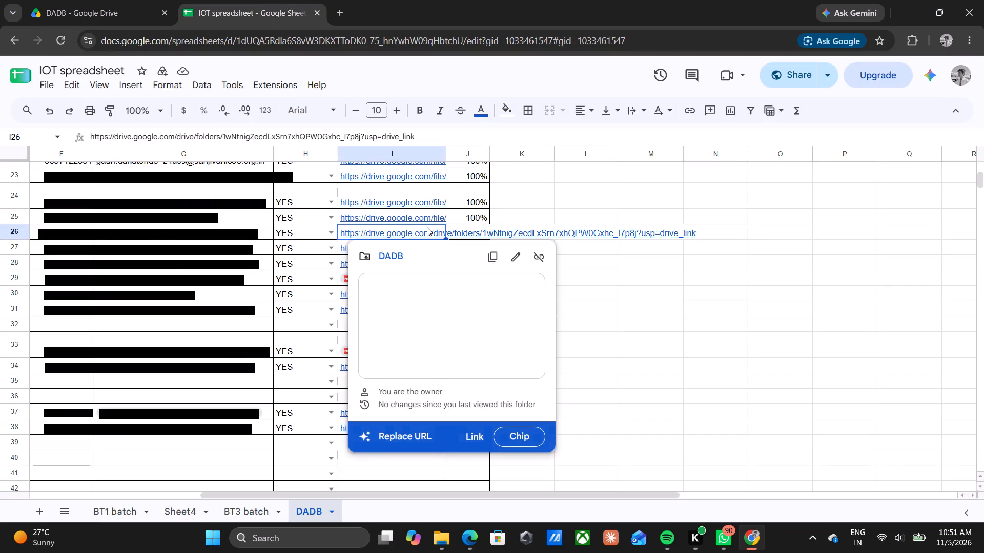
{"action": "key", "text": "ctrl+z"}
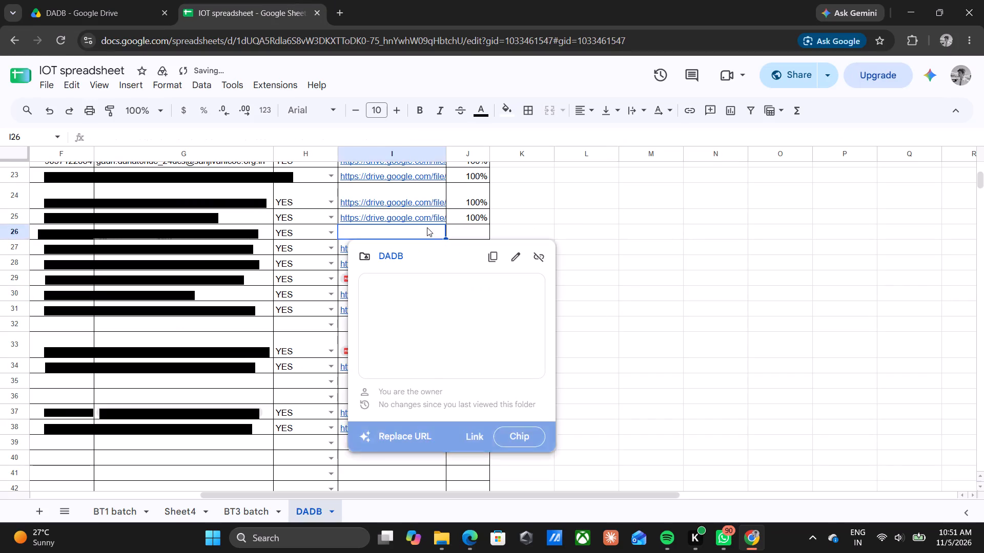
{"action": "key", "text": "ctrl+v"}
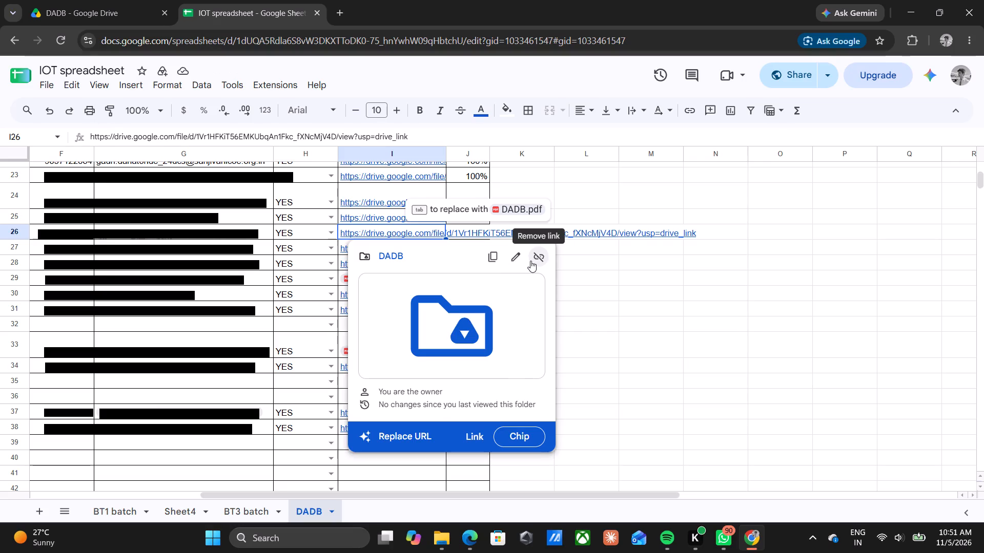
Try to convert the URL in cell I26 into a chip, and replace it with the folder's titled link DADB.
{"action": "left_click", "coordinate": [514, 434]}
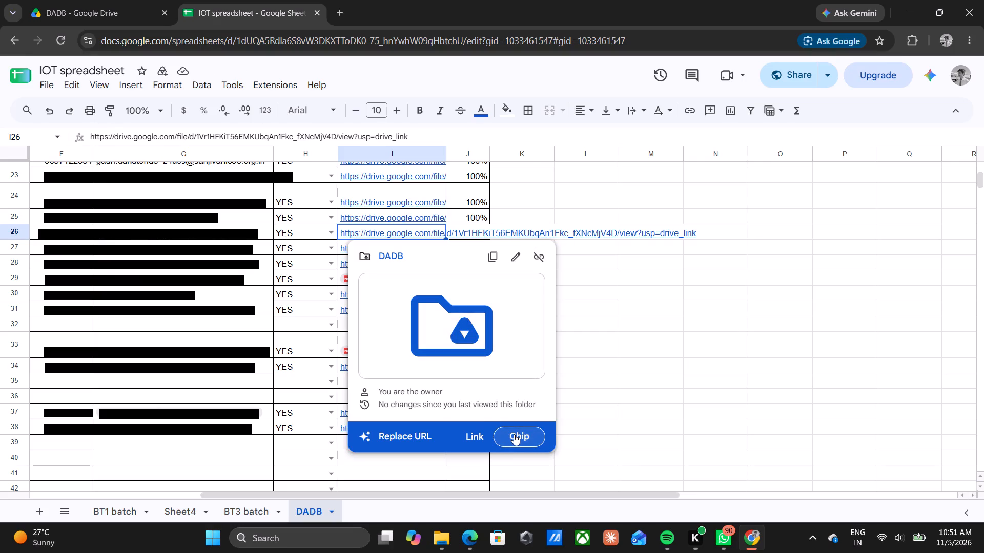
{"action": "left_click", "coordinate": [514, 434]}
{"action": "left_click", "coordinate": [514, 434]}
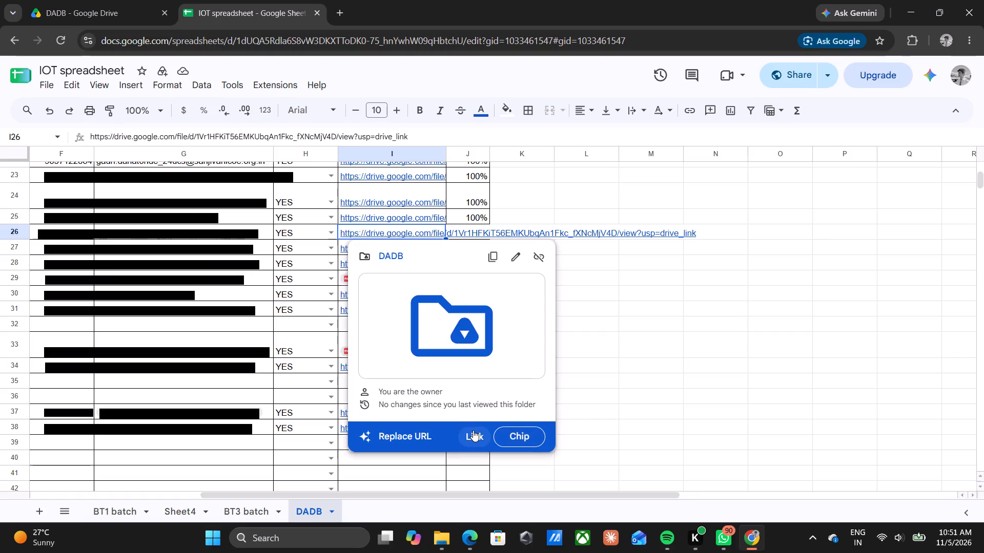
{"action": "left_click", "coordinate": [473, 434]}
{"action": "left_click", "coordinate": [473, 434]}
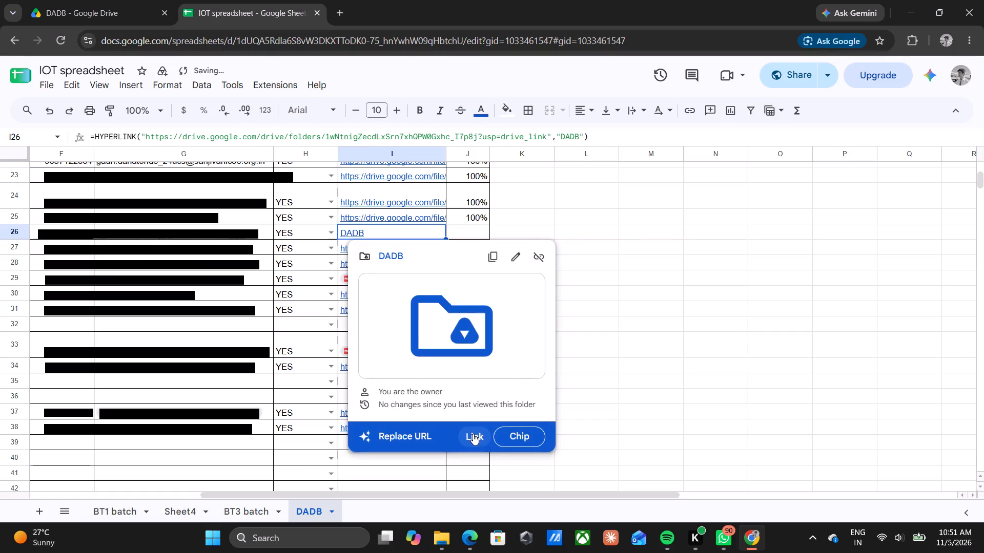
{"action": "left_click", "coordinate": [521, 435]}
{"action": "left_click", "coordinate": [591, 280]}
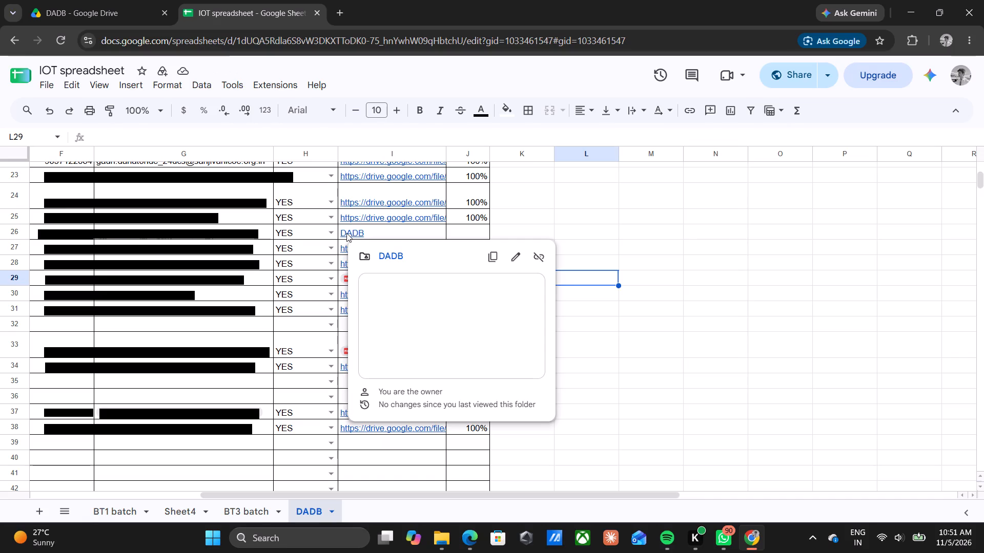
Open the DADB folder from the link preview of cell I26 and copy the sharing link of DADB.pdf.
{"action": "left_click", "coordinate": [393, 291]}
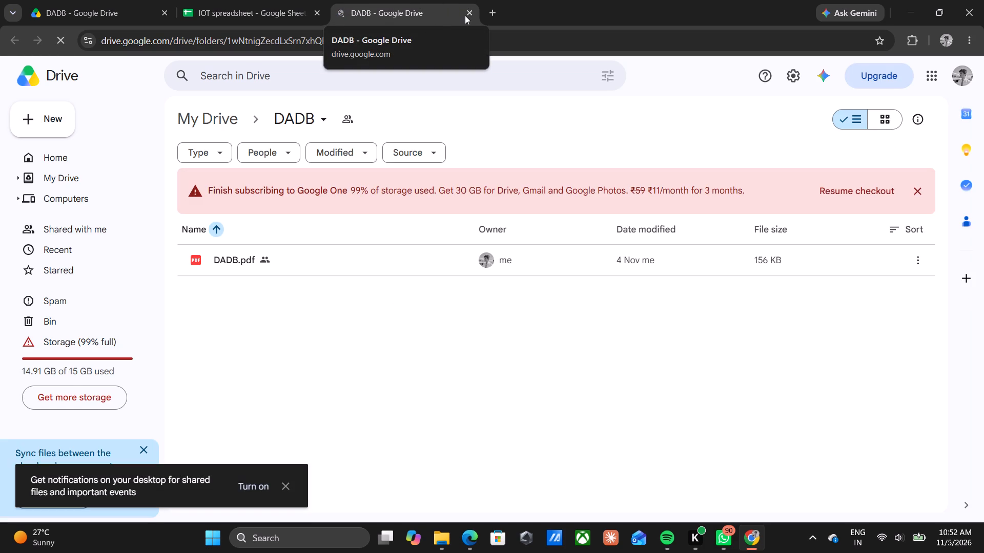
{"action": "left_click", "coordinate": [916, 262]}
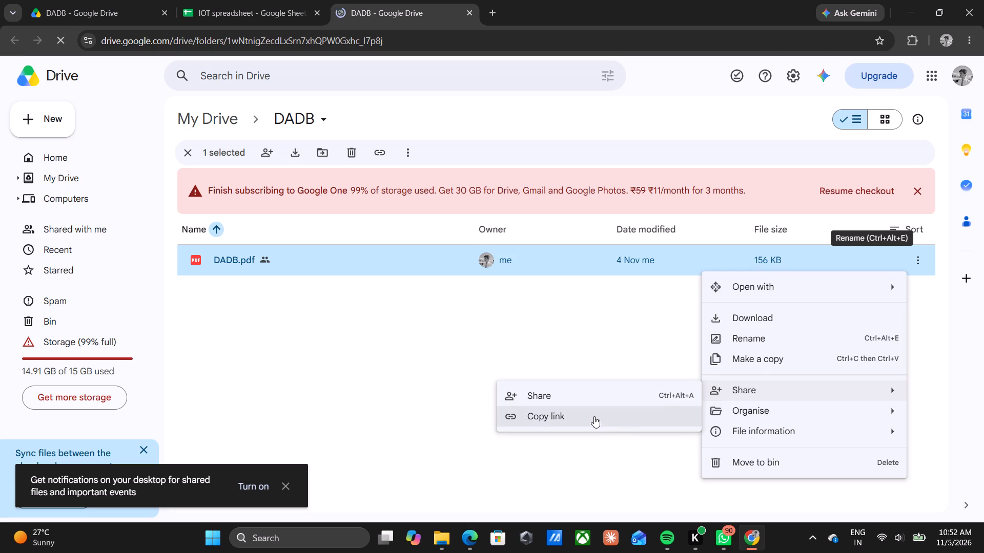
{"action": "left_click", "coordinate": [594, 416]}
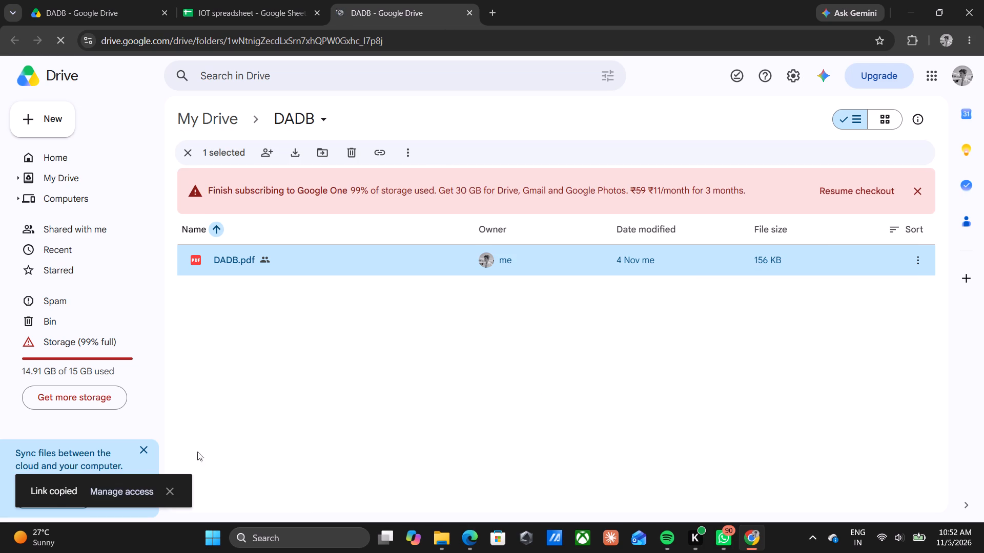
Review who has access to DADB.pdf in its sharing settings and close them.
{"action": "left_click", "coordinate": [143, 484]}
{"action": "left_click", "coordinate": [126, 500]}
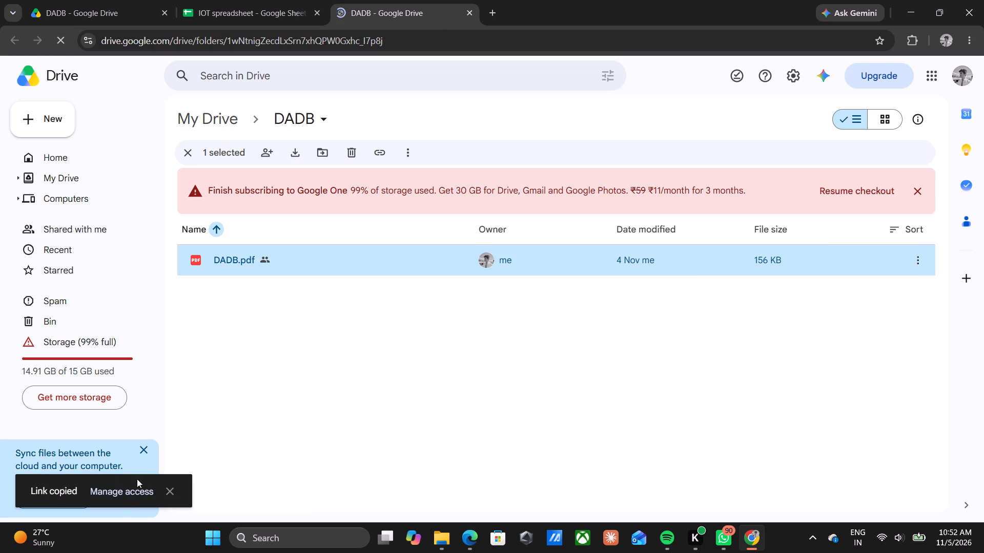
{"action": "left_click", "coordinate": [131, 486]}
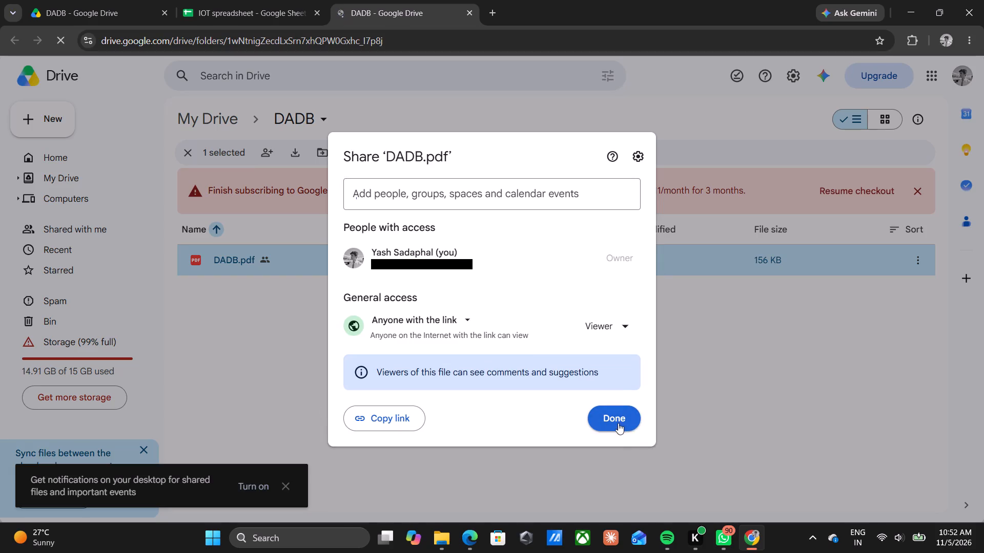
{"action": "left_click", "coordinate": [617, 422]}
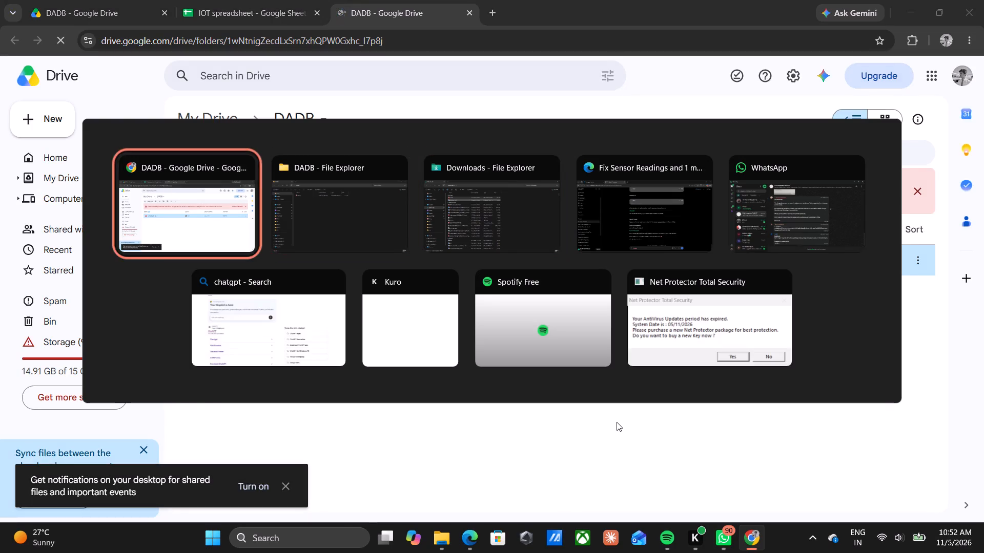
Return to the IOT spreadsheet and paste the DADB.pdf sharing link over the DADB link in cell I26.
{"action": "left_click", "coordinate": [258, 1]}
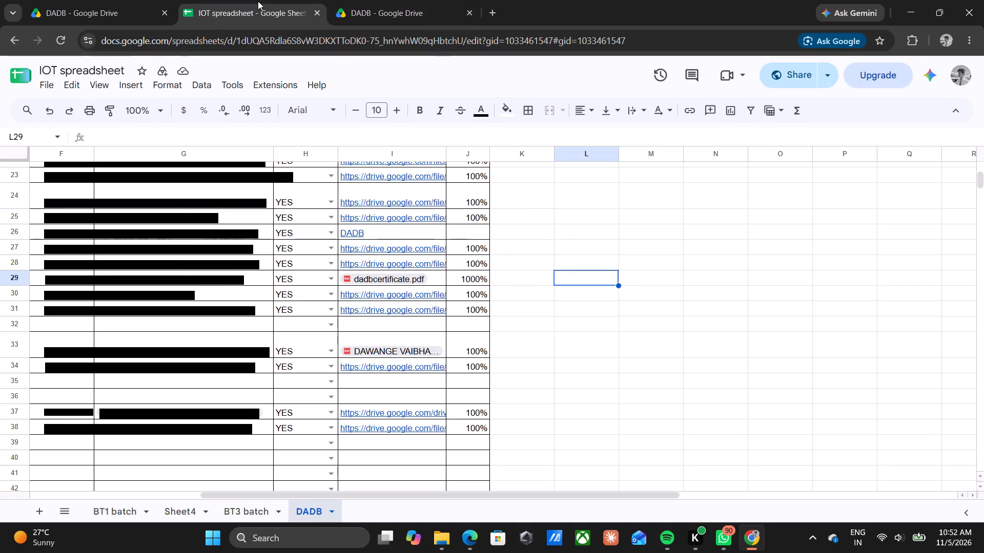
{"action": "scroll", "coordinate": [392, 331], "scroll_direction": "up", "scroll_amount": 1}
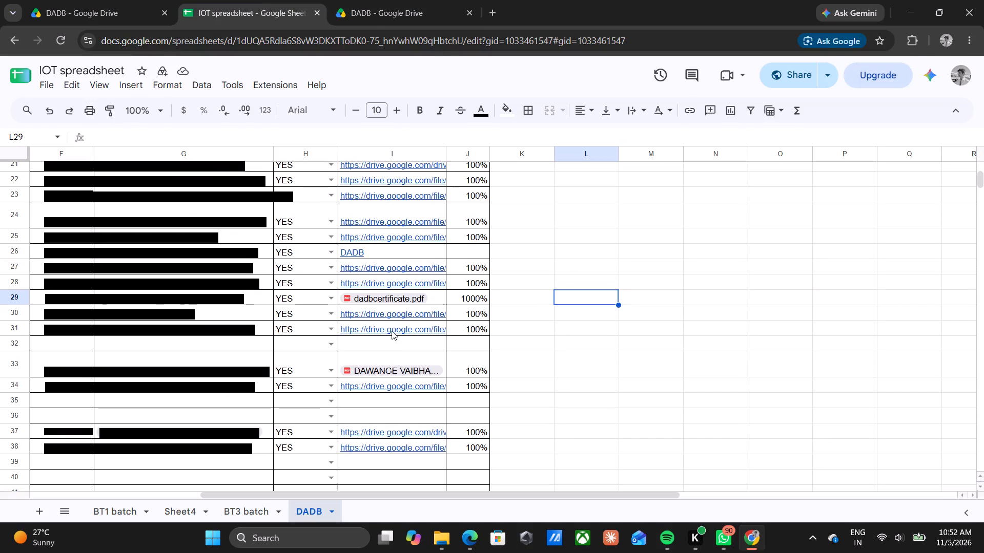
{"action": "scroll", "coordinate": [392, 331], "scroll_direction": "up", "scroll_amount": 1}
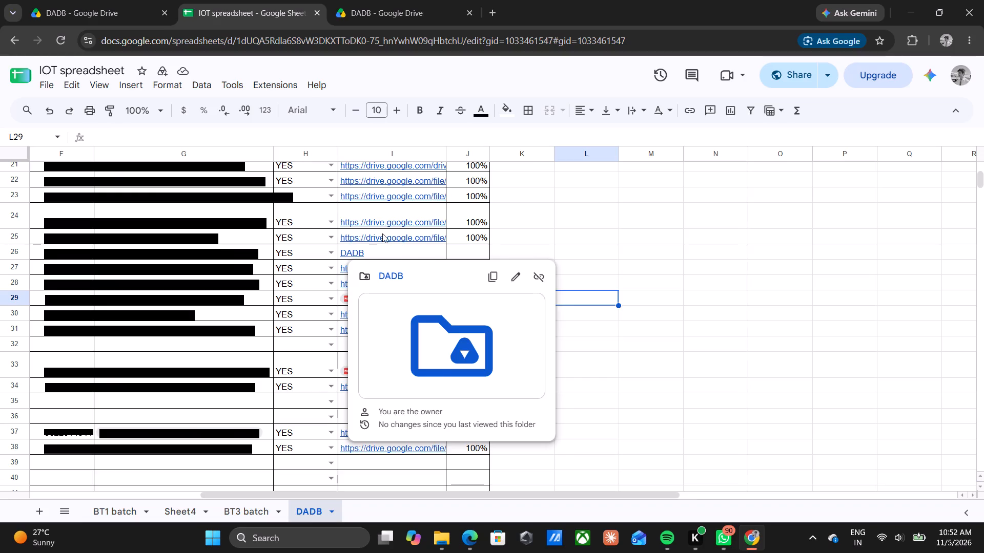
{"action": "left_click", "coordinate": [342, 252]}
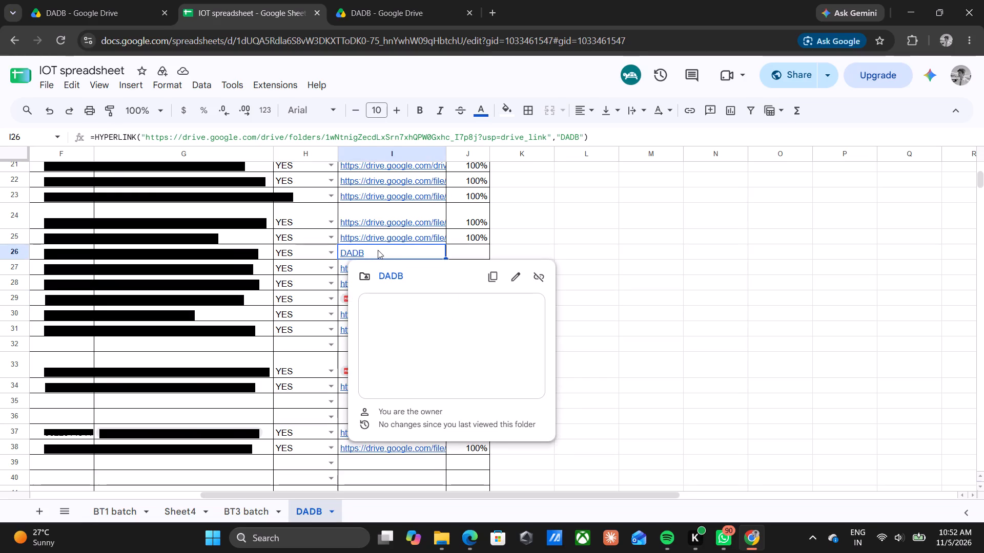
{"action": "key", "text": "ctrl+v"}
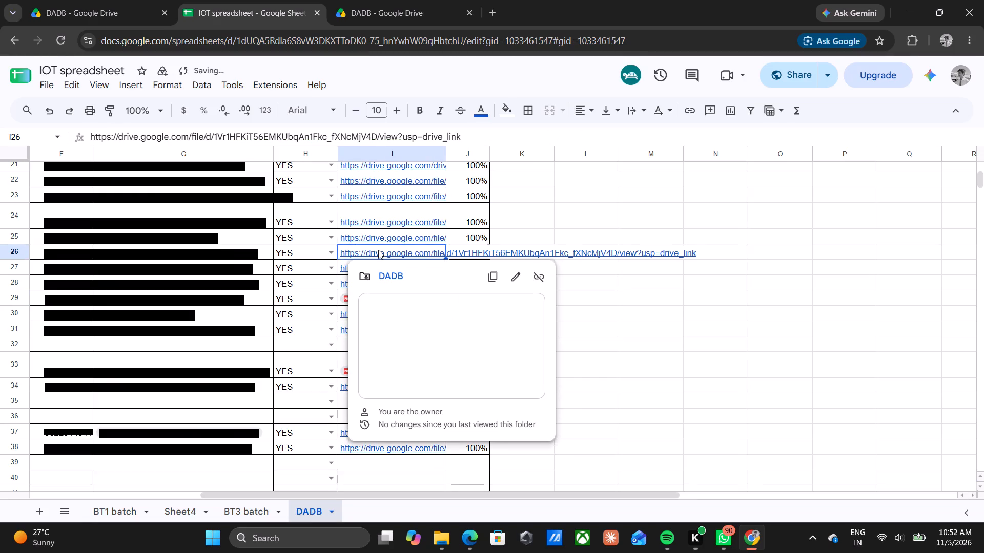
{"action": "left_click", "coordinate": [701, 445]}
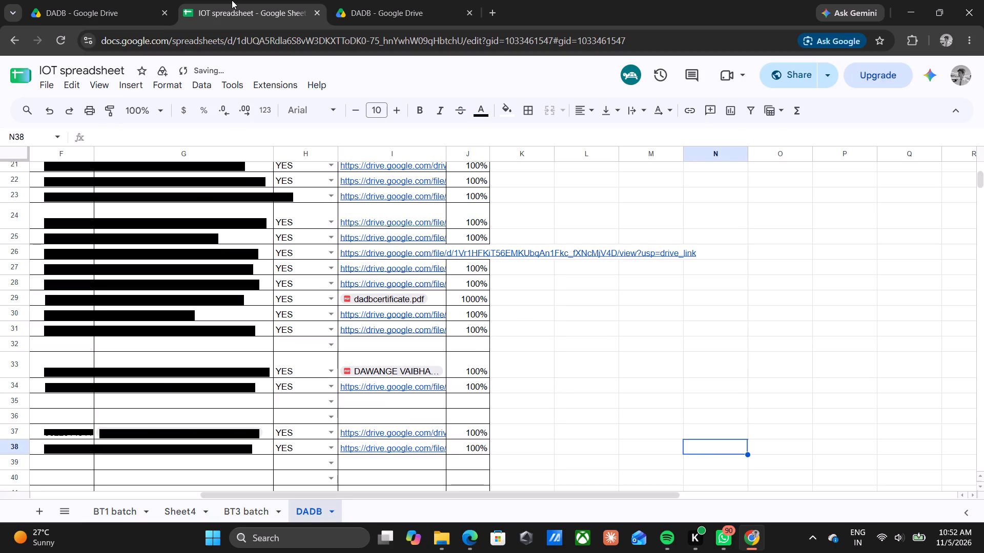
Close the IOT spreadsheet, reopen it from the suggested files on Google Drive's home page and show the DADB sheet.
{"action": "left_click", "coordinate": [313, 15]}
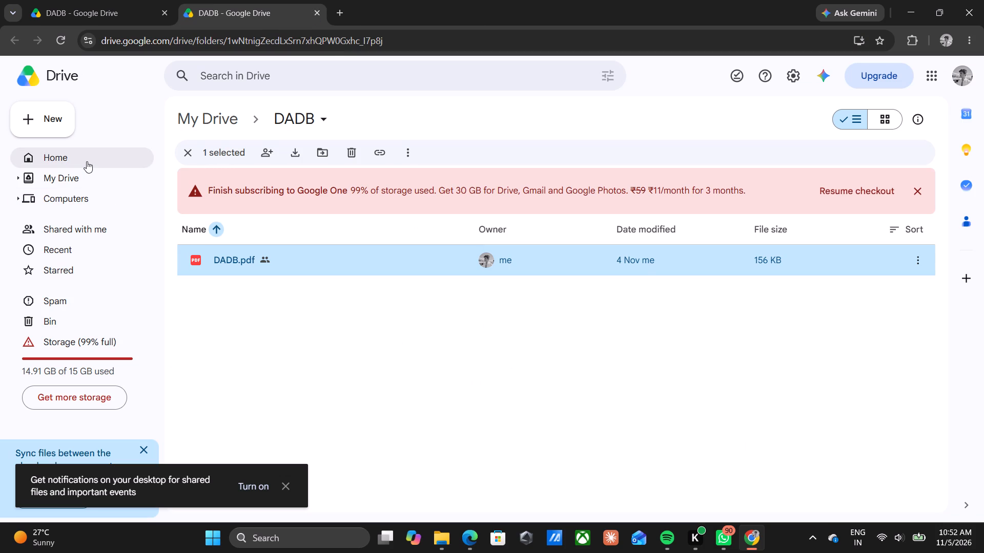
{"action": "left_click", "coordinate": [87, 161]}
{"action": "left_click", "coordinate": [71, 182]}
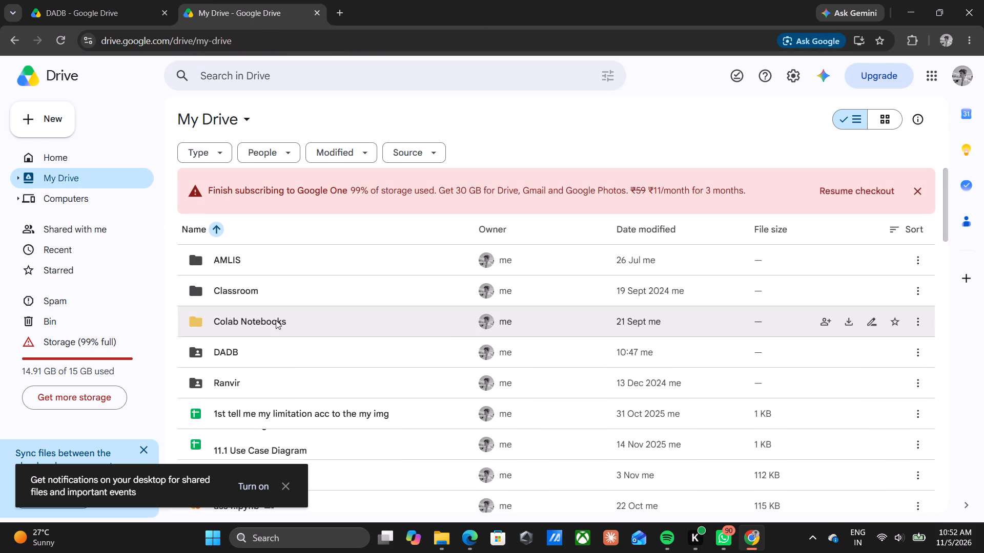
{"action": "left_click", "coordinate": [105, 166]}
{"action": "left_click", "coordinate": [105, 166]}
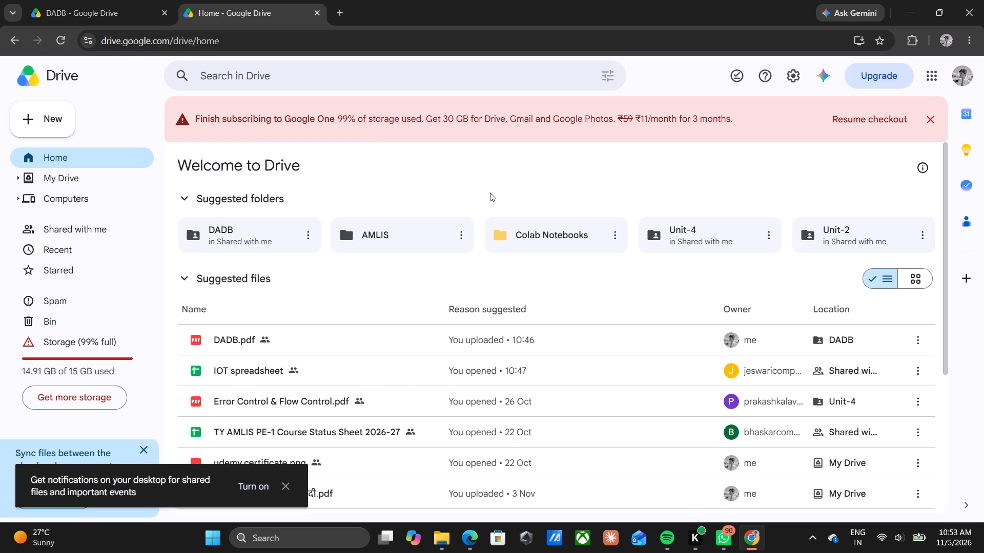
{"action": "double_click", "coordinate": [276, 368]}
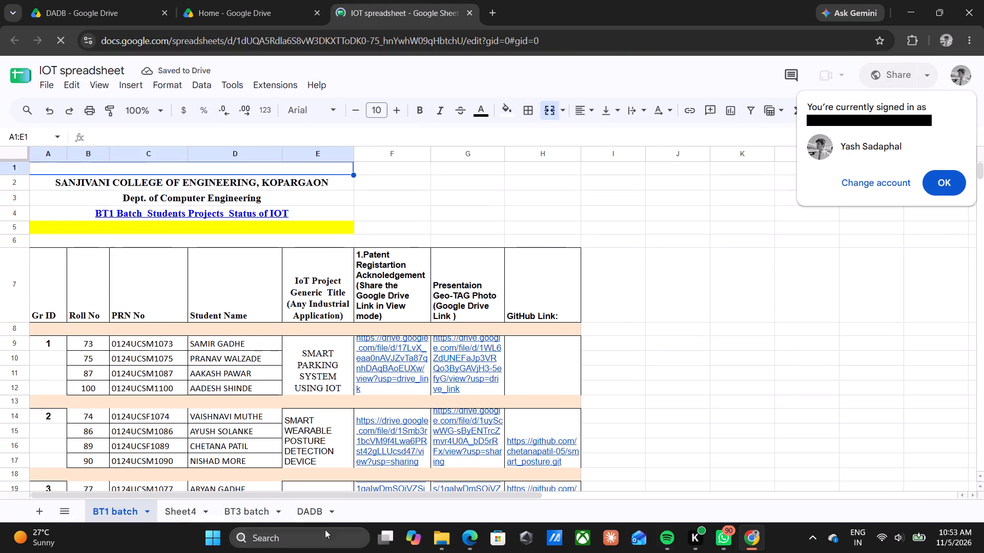
{"action": "left_click", "coordinate": [312, 510]}
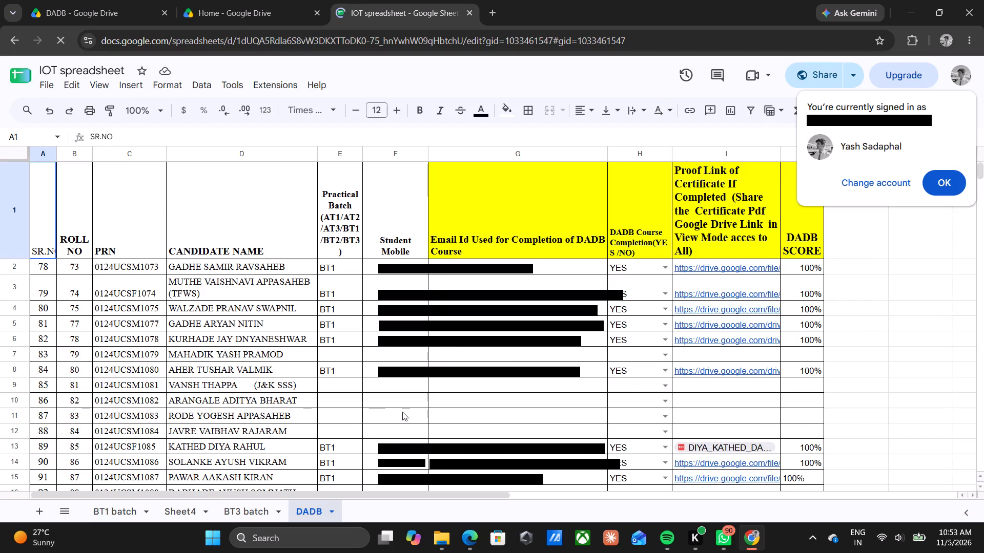
Copy the DADB.pdf link from cell I26, clear the cell and paste the link back into it.
{"action": "scroll", "coordinate": [402, 412], "scroll_direction": "down", "scroll_amount": 4}
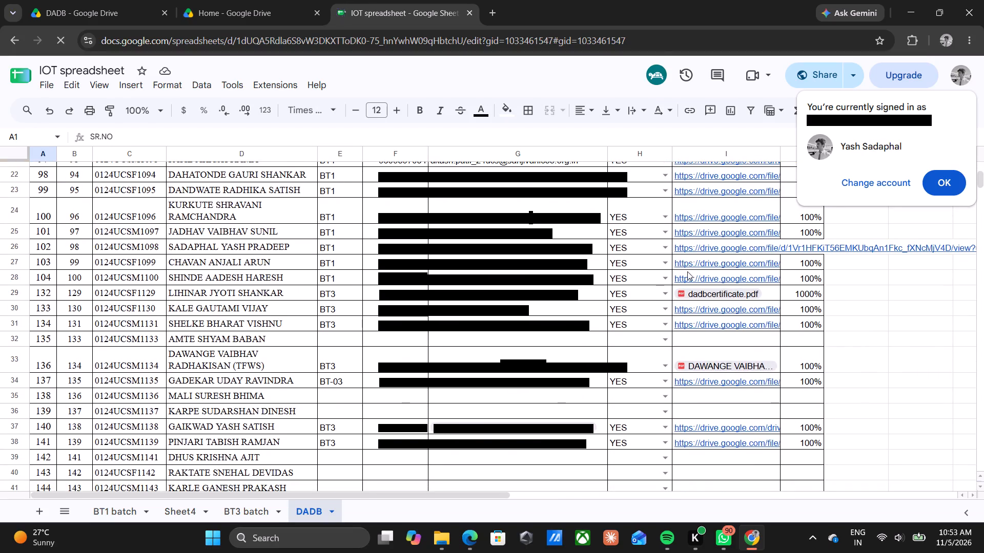
{"action": "left_click", "coordinate": [730, 245]}
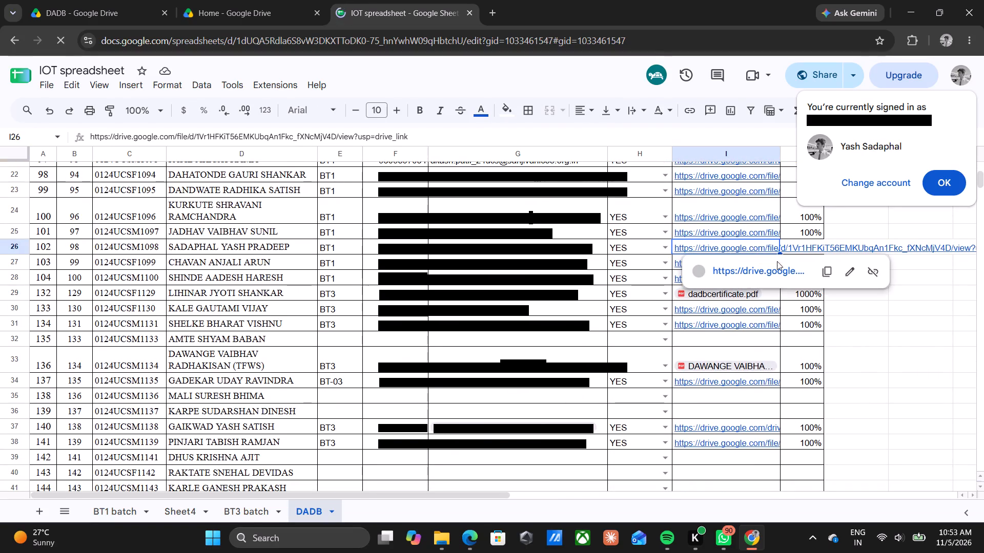
{"action": "left_click", "coordinate": [830, 270]}
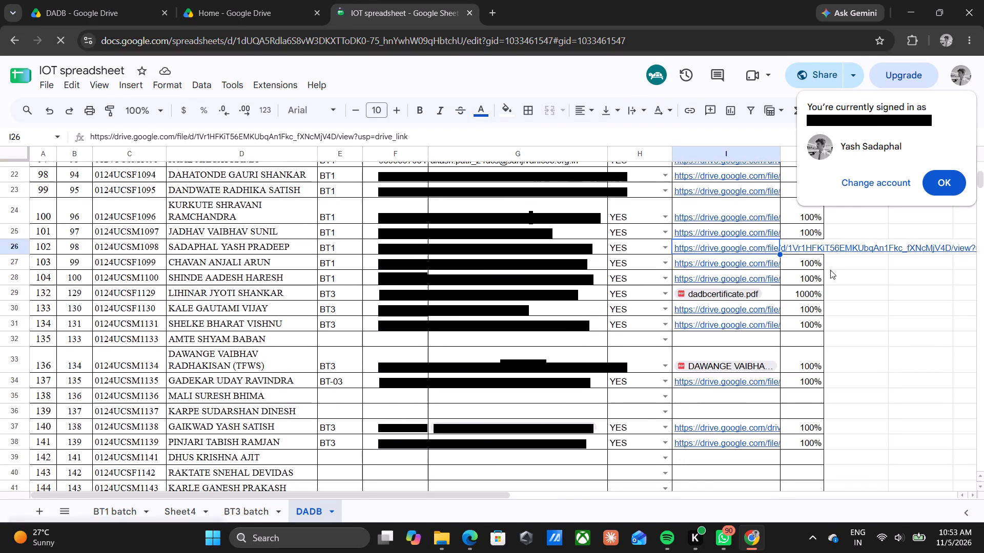
{"action": "left_click", "coordinate": [746, 245]}
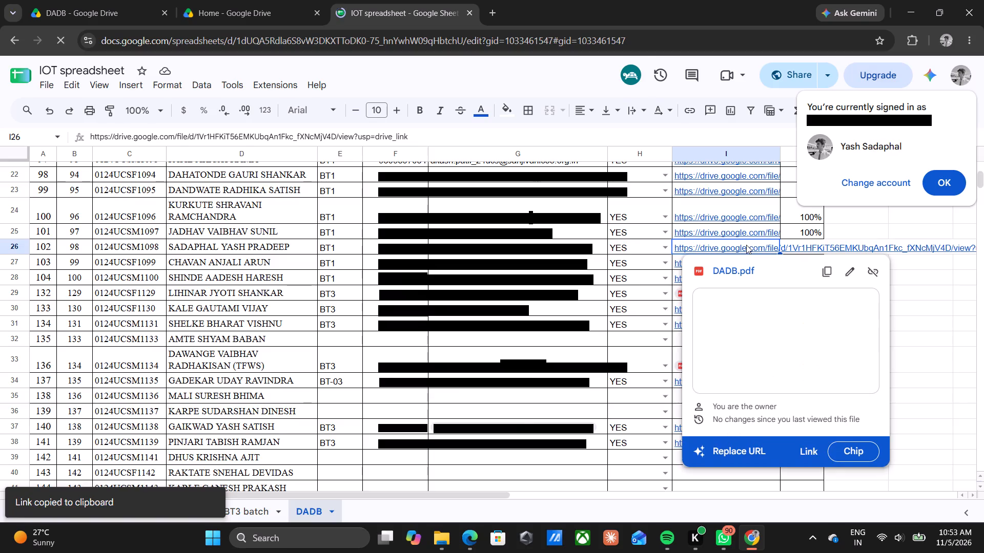
{"action": "key", "text": "ctrl+z"}
{"action": "left_click", "coordinate": [740, 245]}
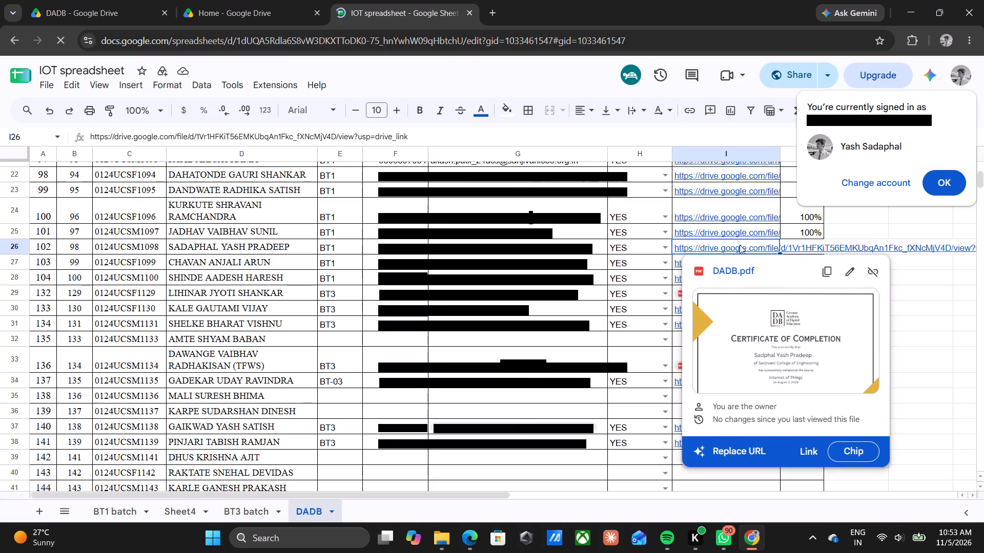
{"action": "key", "text": "BackSpace"}
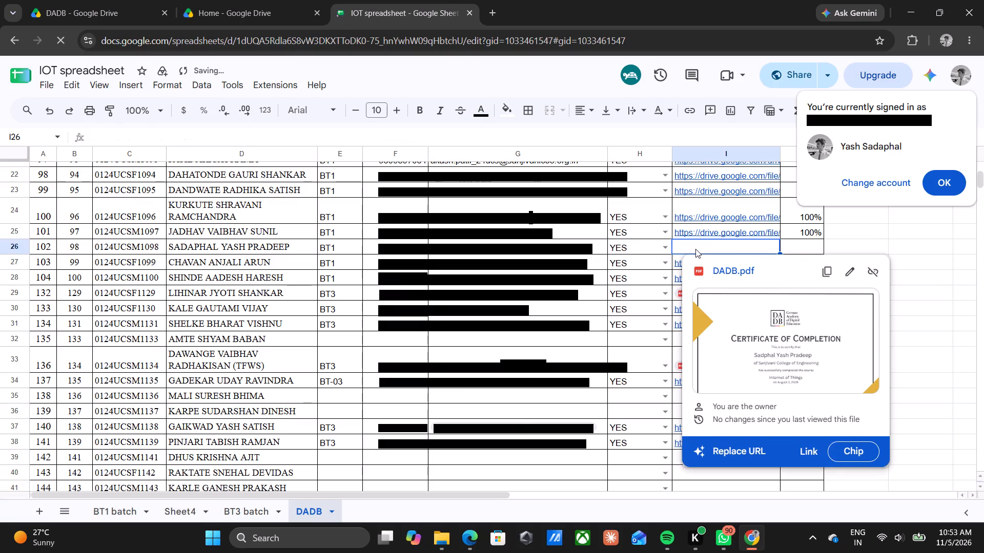
{"action": "left_click", "coordinate": [685, 243]}
{"action": "key", "text": "ctrl+v"}
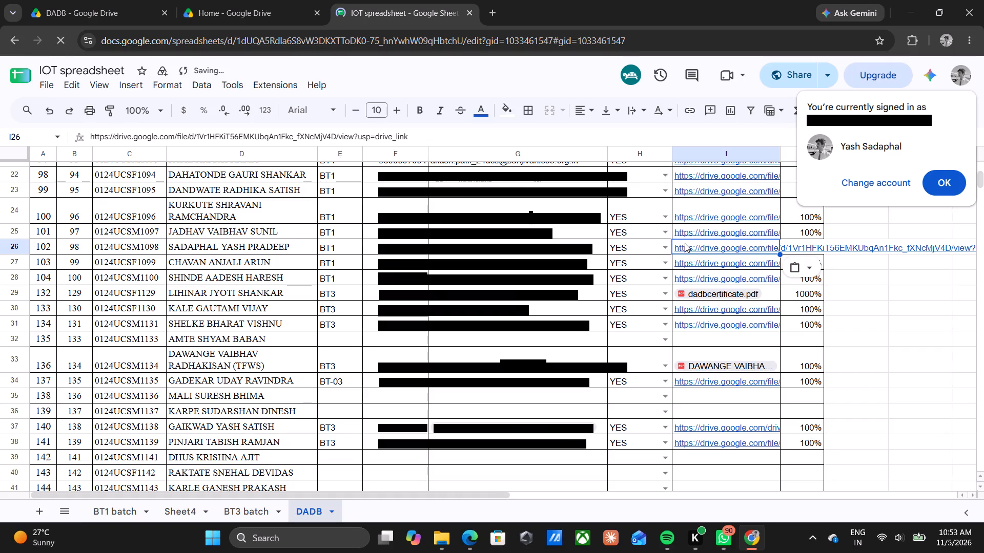
Undo the last paste of the DADB.pdf link in cell I26.
{"action": "key", "text": "ctrl+z"}
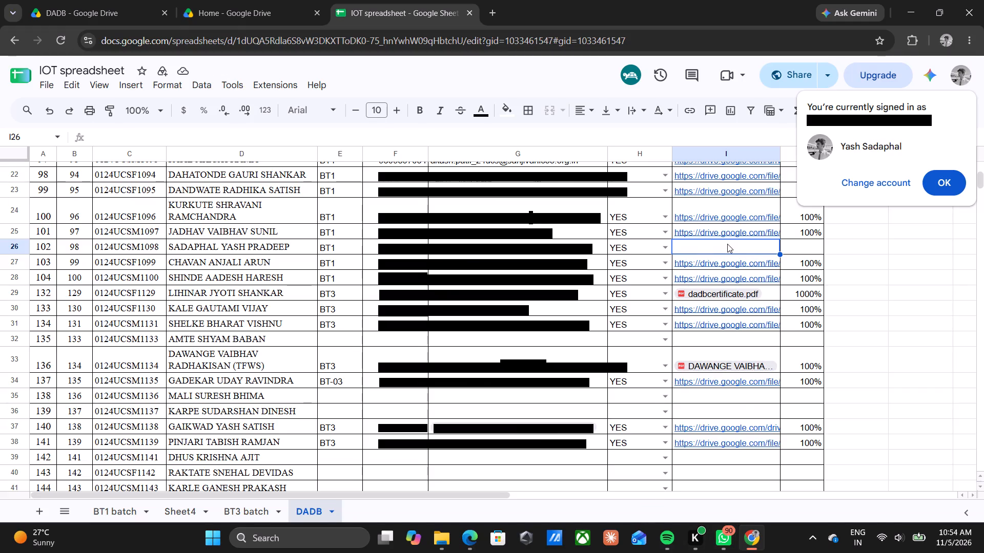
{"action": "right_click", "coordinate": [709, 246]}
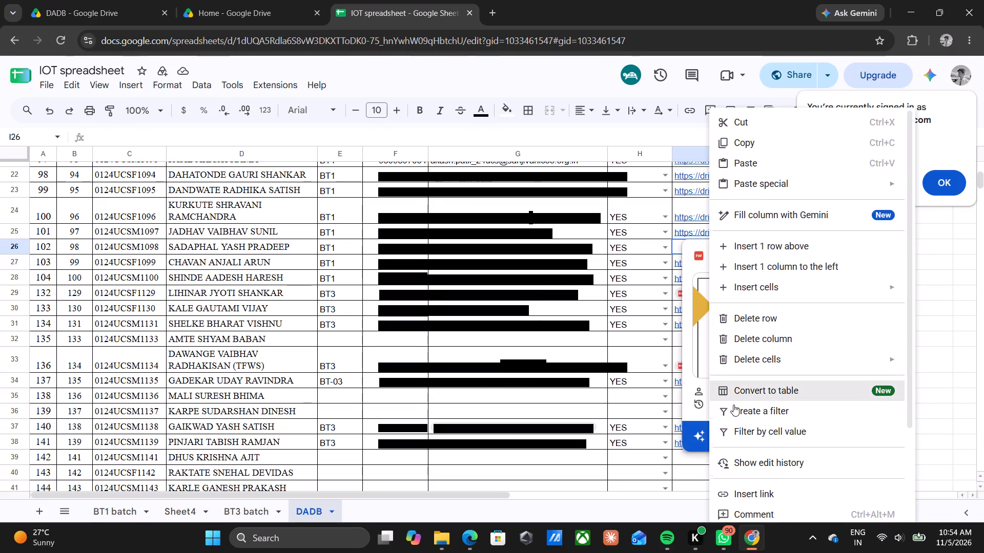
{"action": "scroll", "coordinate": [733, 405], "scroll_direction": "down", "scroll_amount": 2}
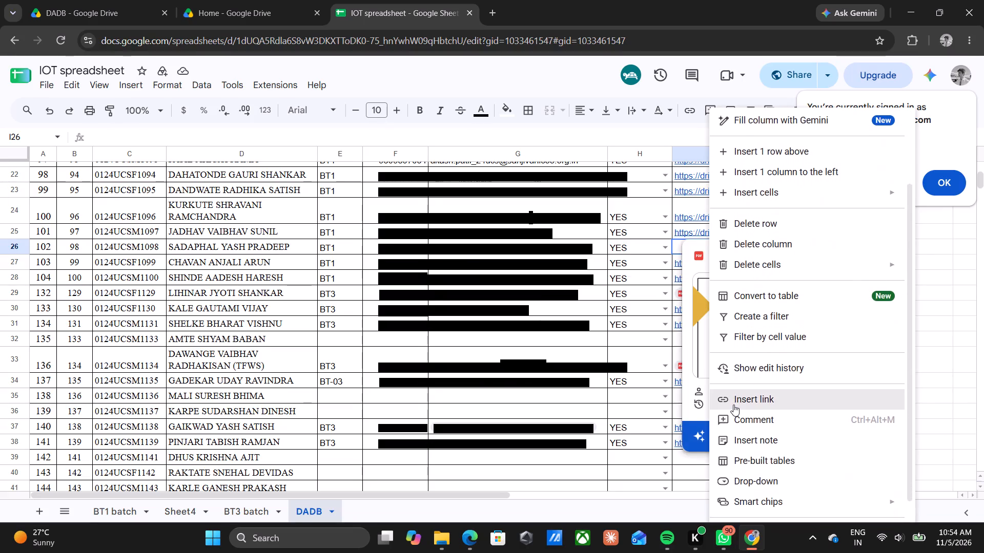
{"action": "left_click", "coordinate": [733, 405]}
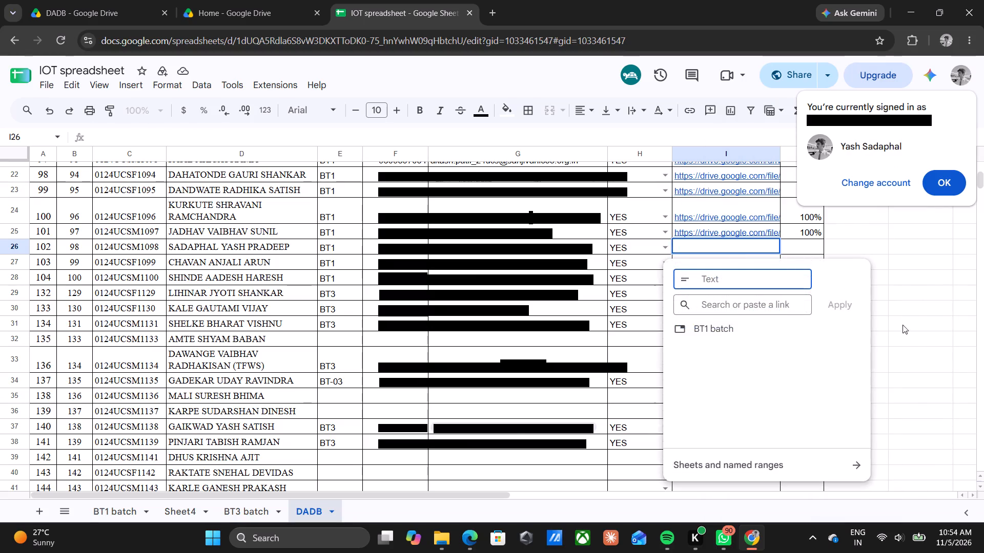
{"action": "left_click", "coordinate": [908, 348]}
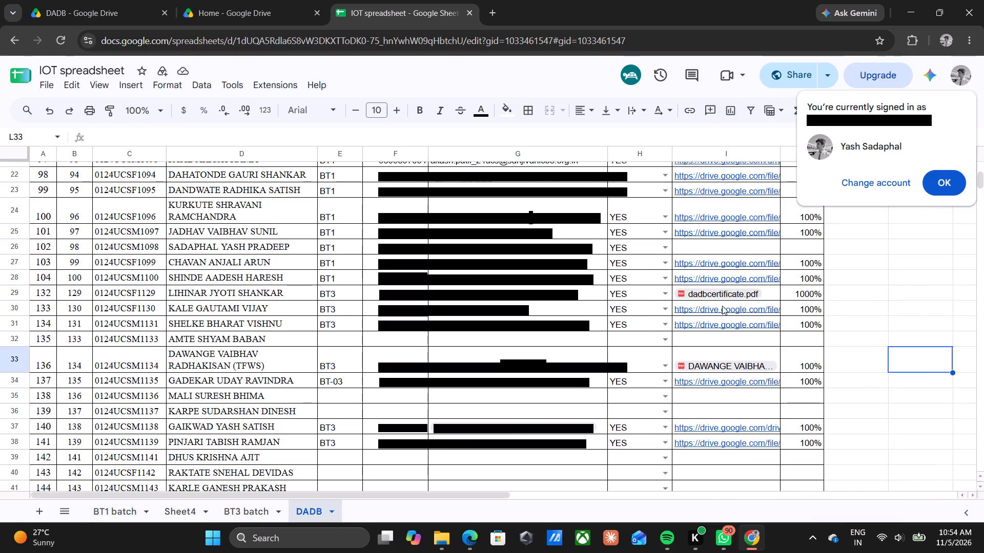
Select cell I26 again and dismiss the notice about the signed-in account.
{"action": "left_click", "coordinate": [718, 254]}
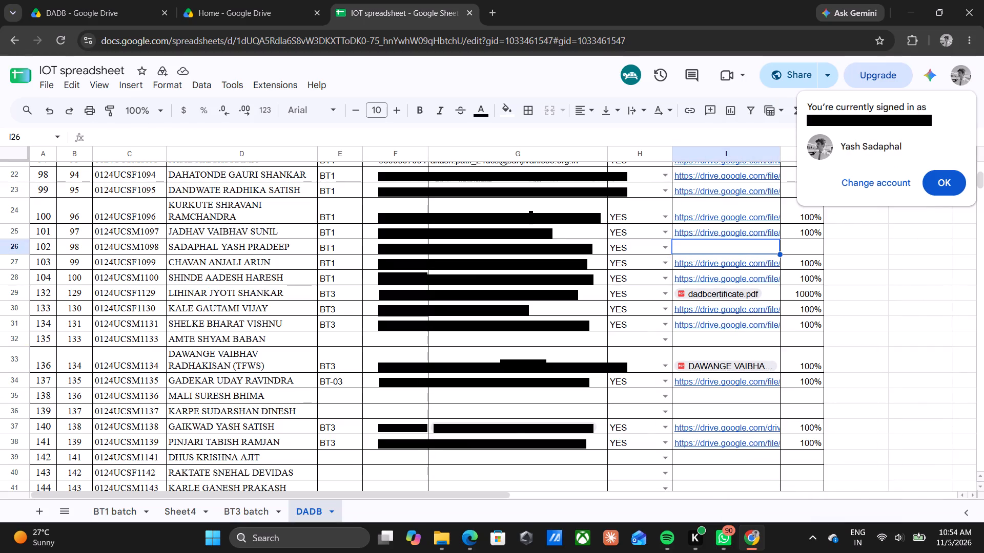
{"action": "left_click", "coordinate": [950, 183]}
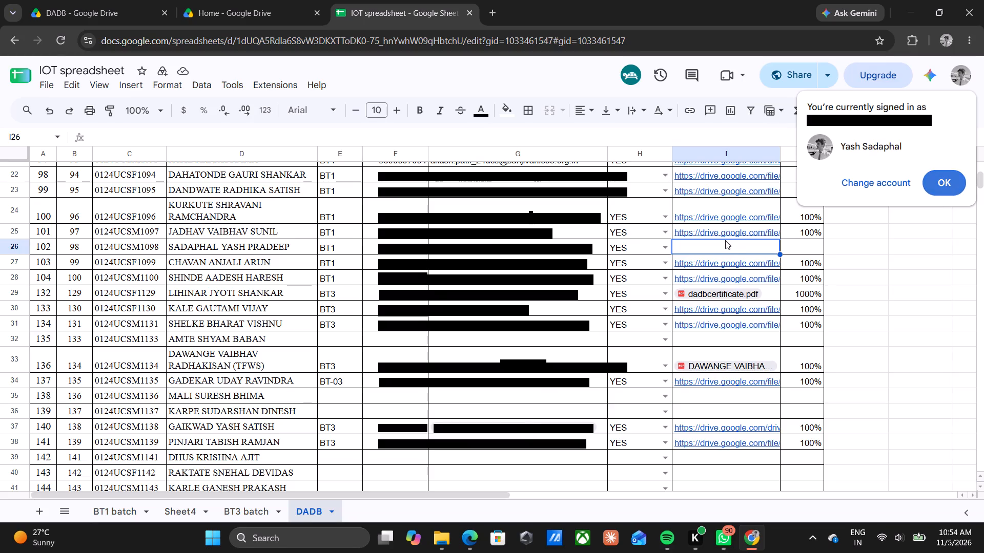
{"action": "key", "text": "Print"}
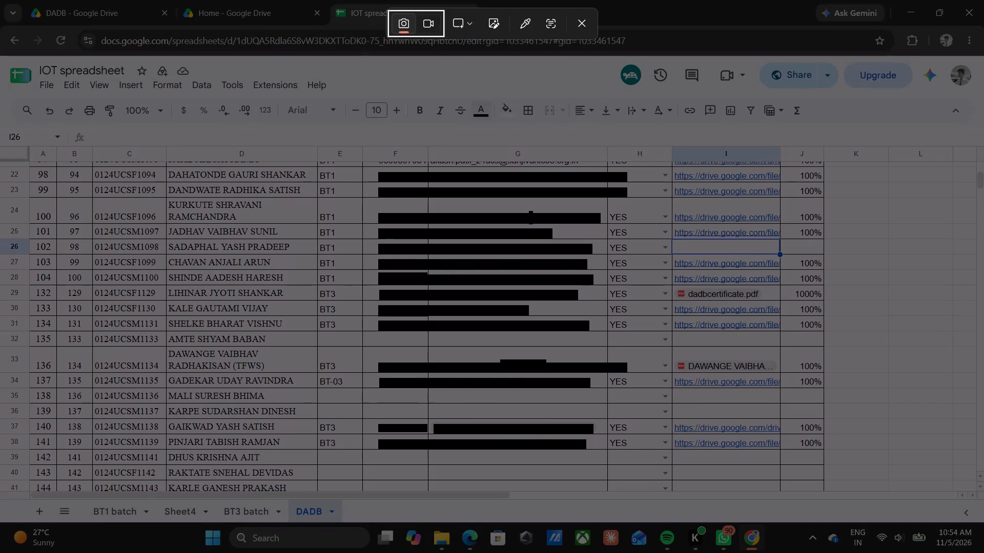
{"action": "left_click_drag", "start_coordinate": [230, 16], "coordinate": [712, 385]}
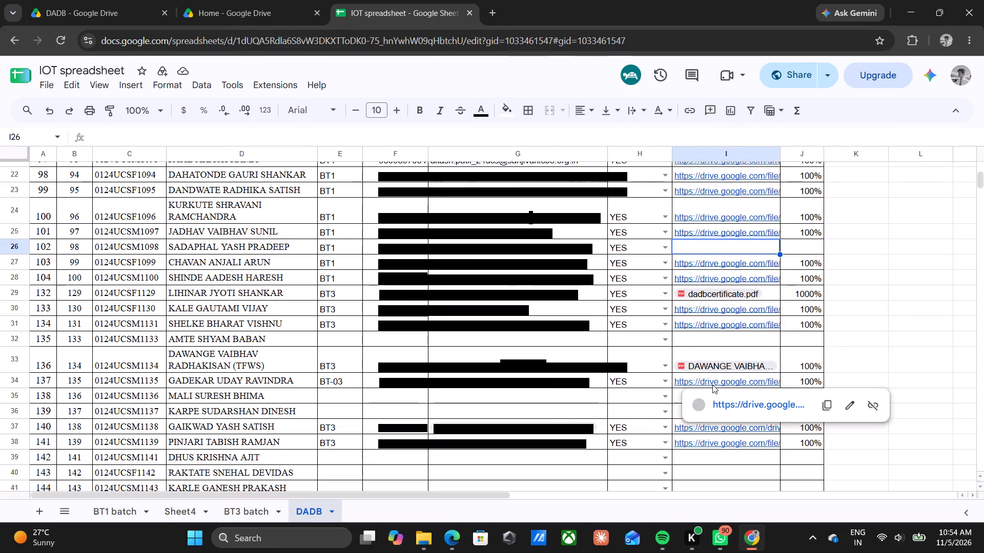
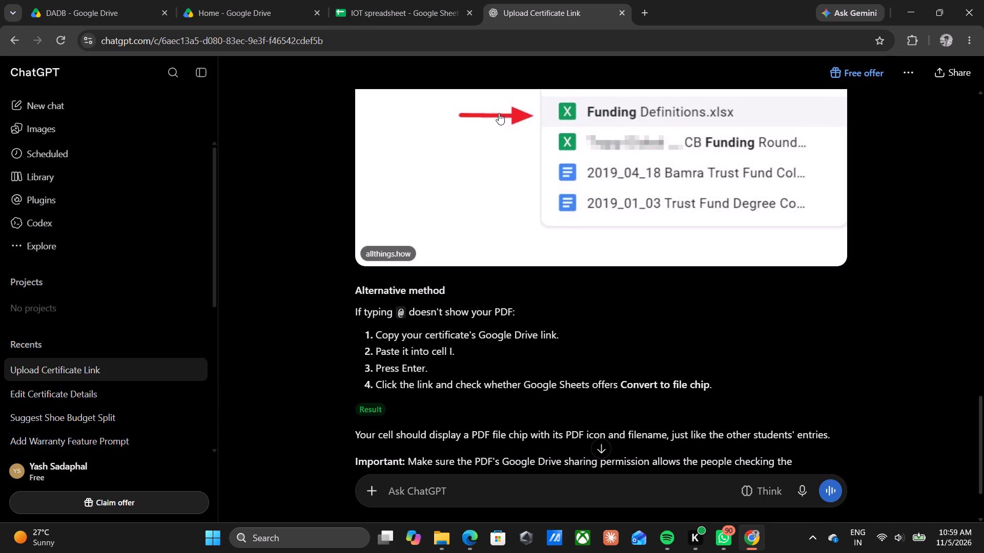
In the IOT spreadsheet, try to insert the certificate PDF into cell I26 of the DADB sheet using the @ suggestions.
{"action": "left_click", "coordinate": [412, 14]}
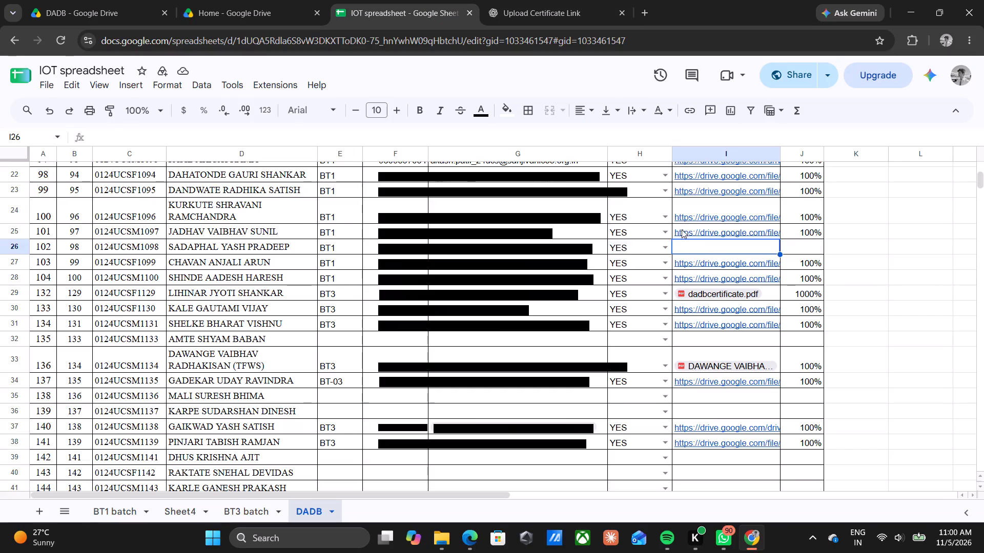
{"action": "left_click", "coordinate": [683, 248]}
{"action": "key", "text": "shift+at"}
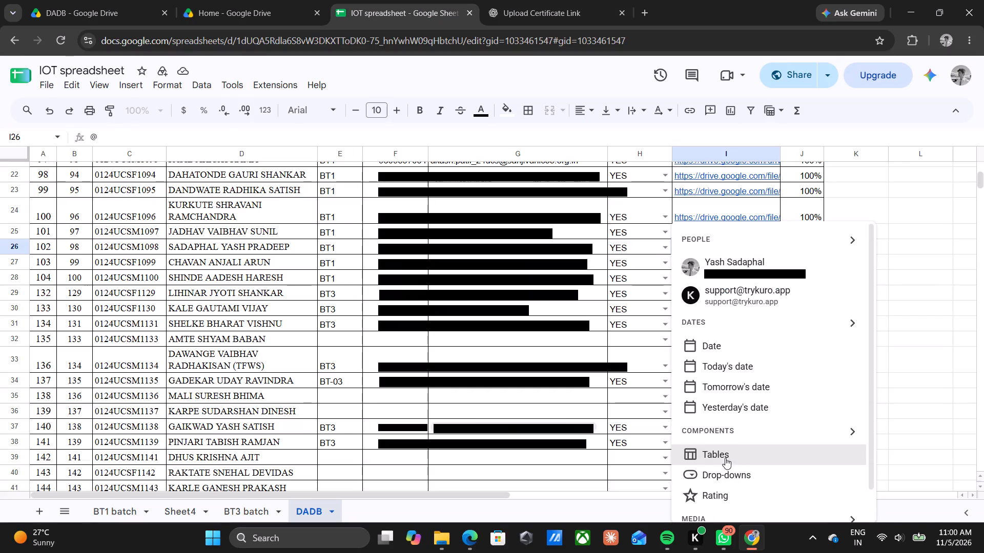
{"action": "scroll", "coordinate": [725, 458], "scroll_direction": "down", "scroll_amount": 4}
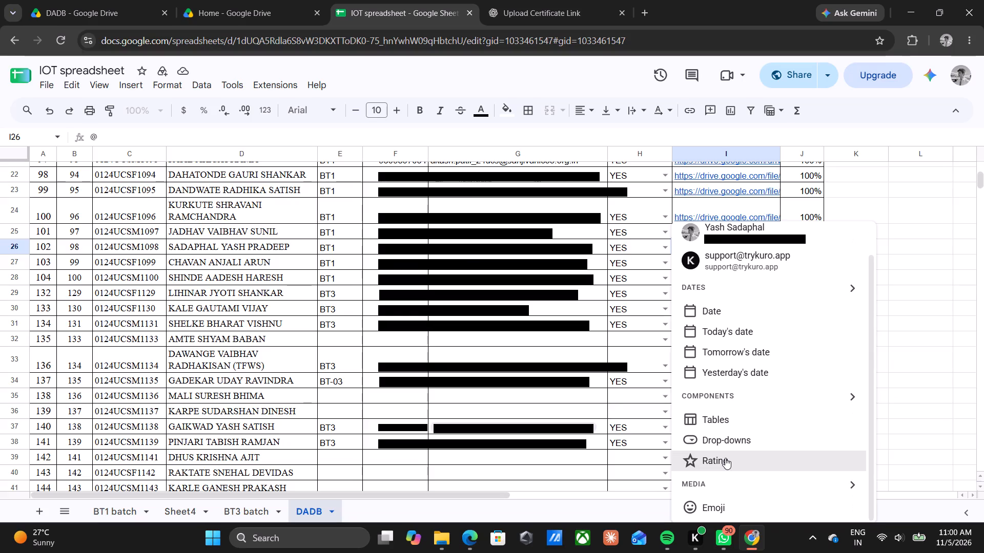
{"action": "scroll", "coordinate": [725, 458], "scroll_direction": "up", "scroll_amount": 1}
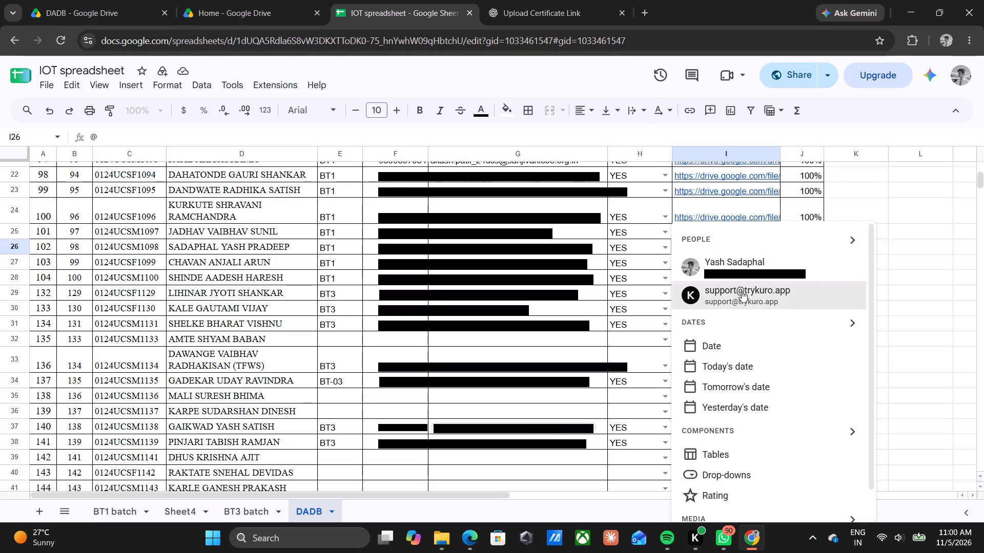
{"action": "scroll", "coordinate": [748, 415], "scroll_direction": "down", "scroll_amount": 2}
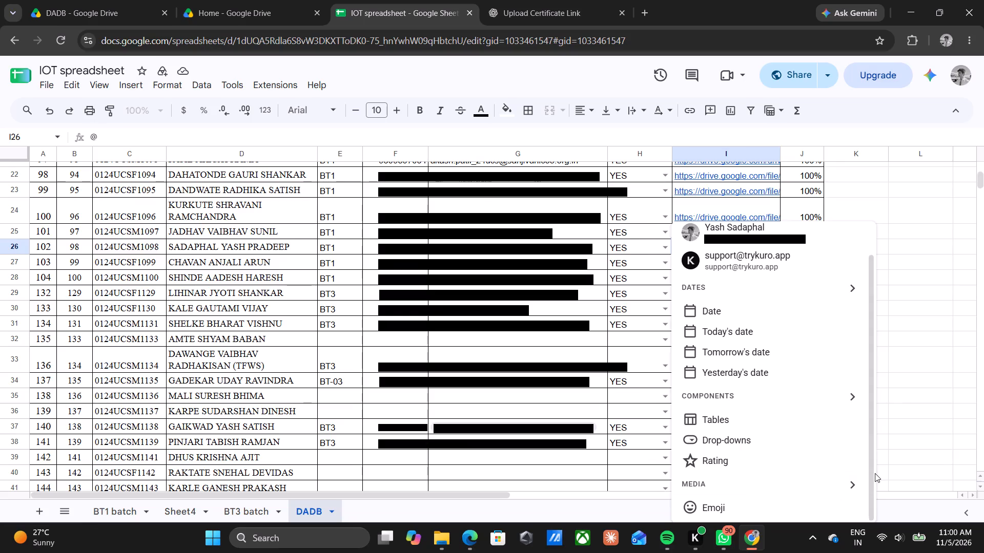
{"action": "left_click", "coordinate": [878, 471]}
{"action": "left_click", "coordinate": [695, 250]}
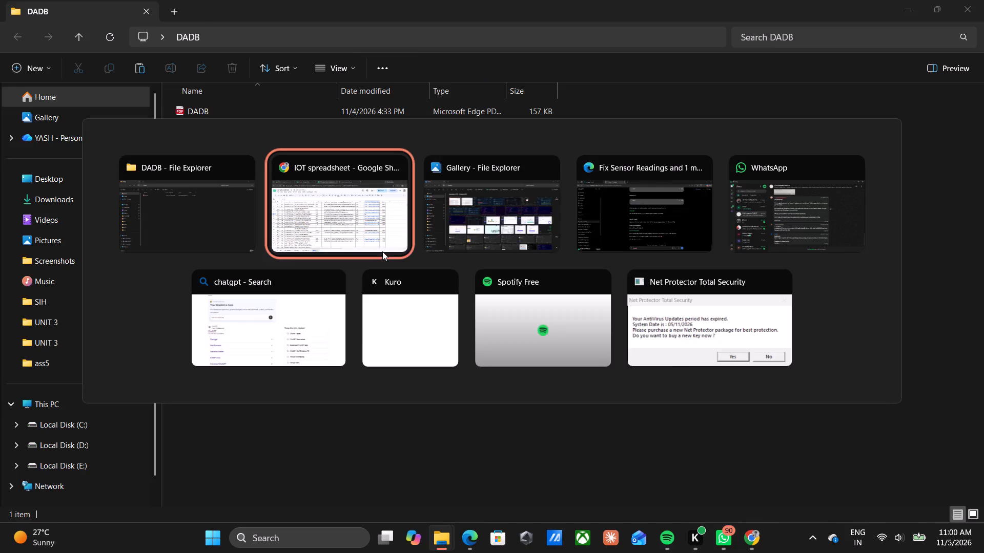
Copy the sharing link of DADB.pdf from the DADB folder in Google Drive.
{"action": "left_click", "coordinate": [232, 17]}
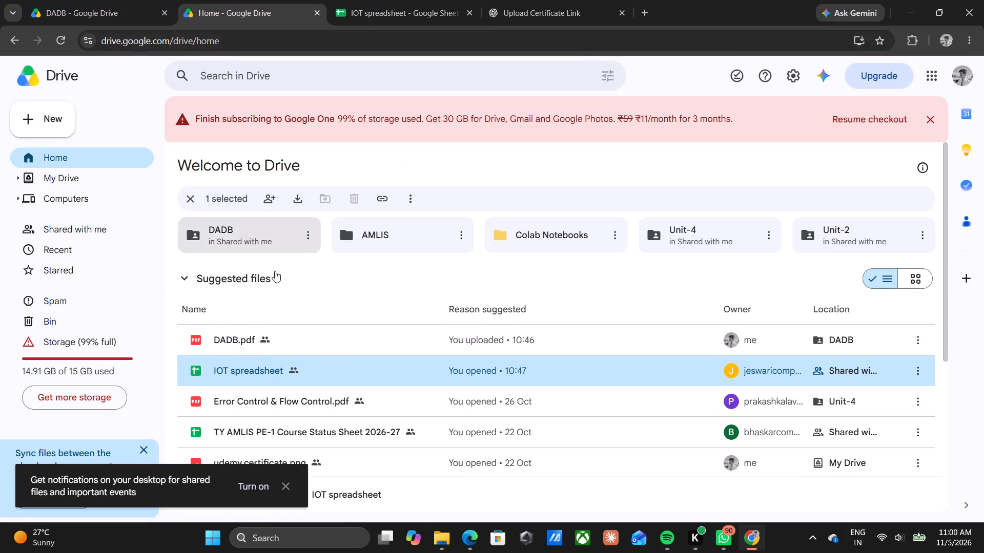
{"action": "left_click", "coordinate": [370, 6]}
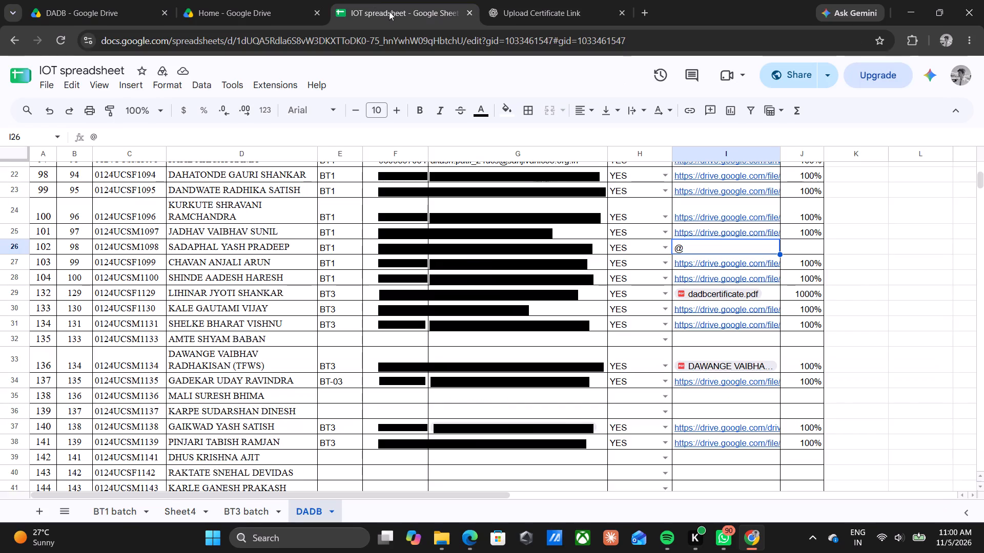
{"action": "left_click", "coordinate": [130, 4]}
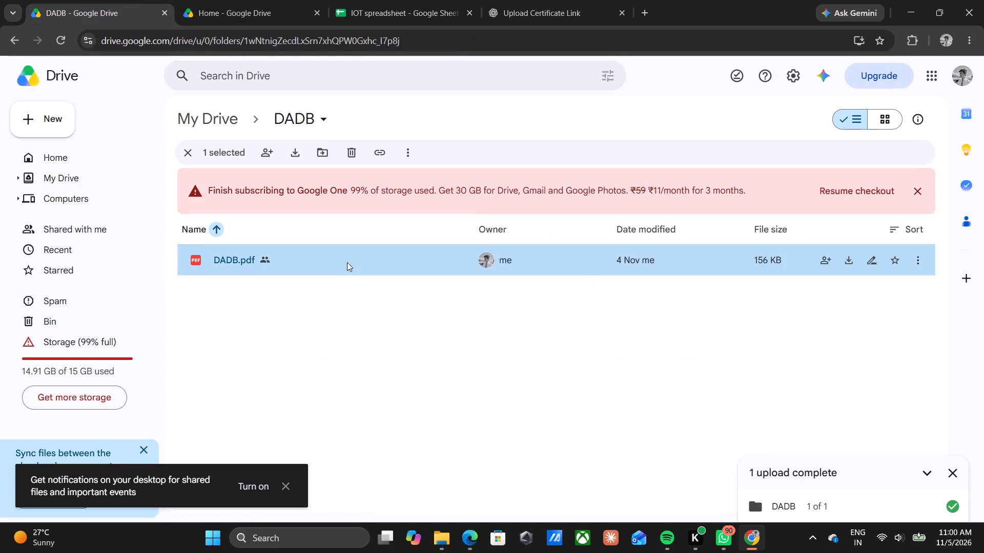
{"action": "right_click", "coordinate": [347, 262]}
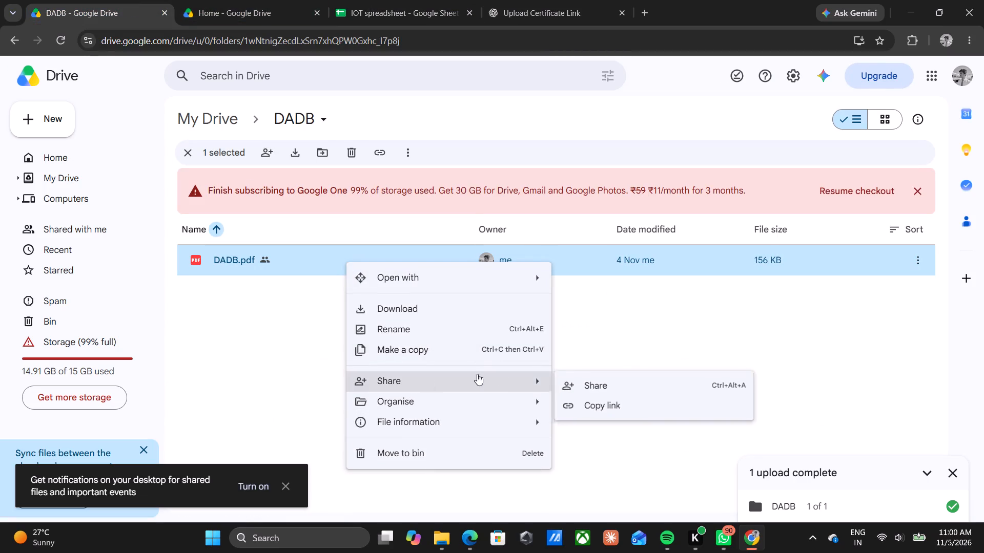
{"action": "left_click", "coordinate": [635, 413]}
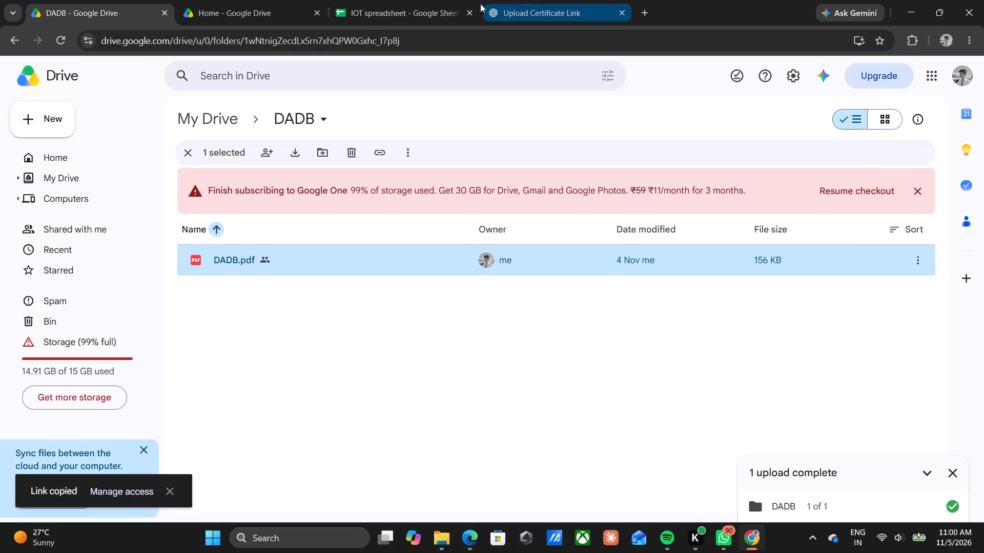
Paste the copied DADB.pdf link into cell I26 of the IOT spreadsheet, replacing the @.
{"action": "left_click", "coordinate": [427, 5]}
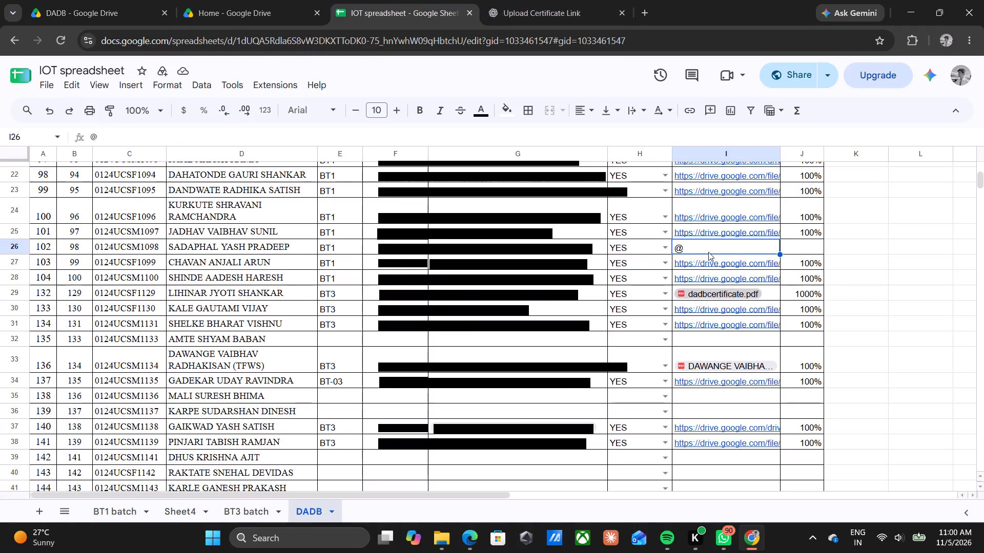
{"action": "left_click", "coordinate": [704, 251]}
{"action": "left_click", "coordinate": [698, 247]}
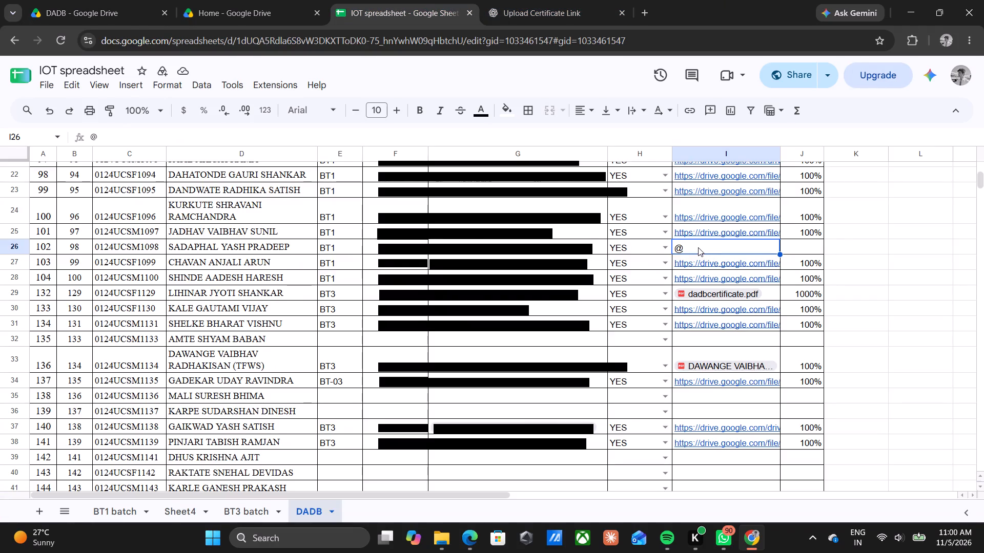
{"action": "key", "text": "ctrl+v"}
{"action": "key", "text": "Return"}
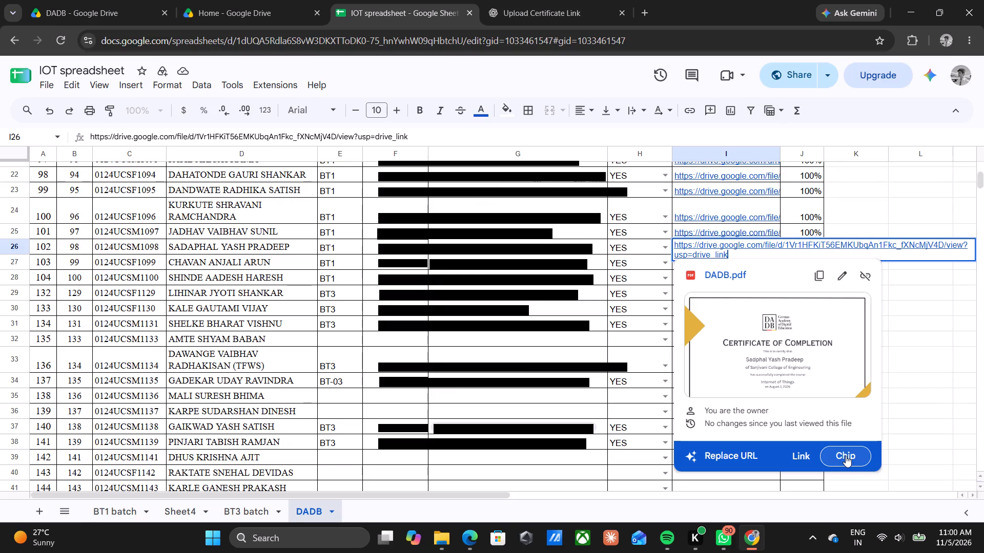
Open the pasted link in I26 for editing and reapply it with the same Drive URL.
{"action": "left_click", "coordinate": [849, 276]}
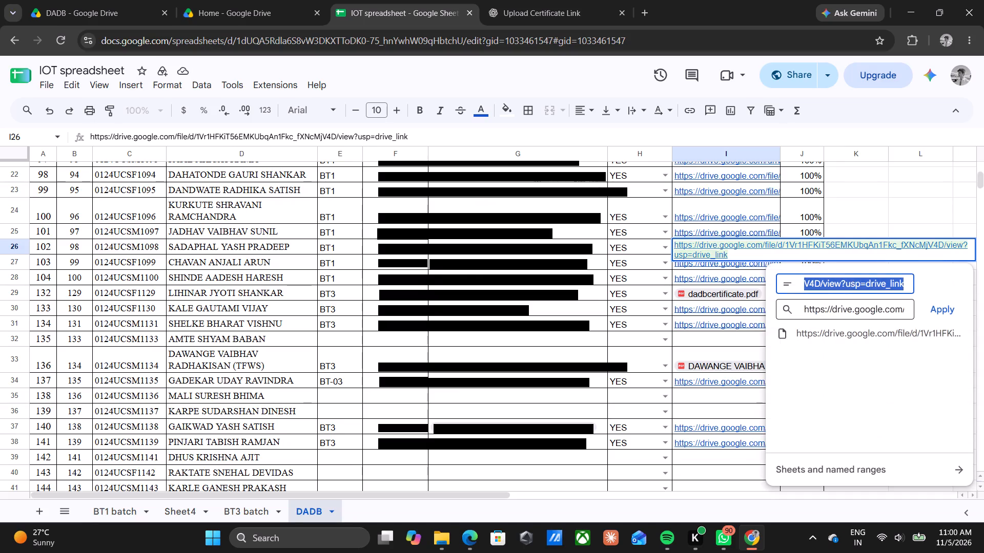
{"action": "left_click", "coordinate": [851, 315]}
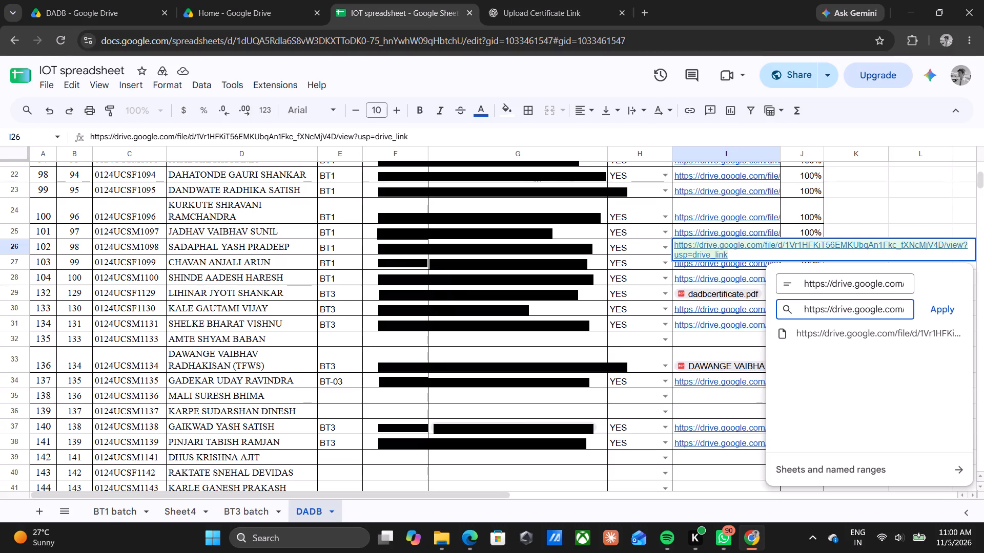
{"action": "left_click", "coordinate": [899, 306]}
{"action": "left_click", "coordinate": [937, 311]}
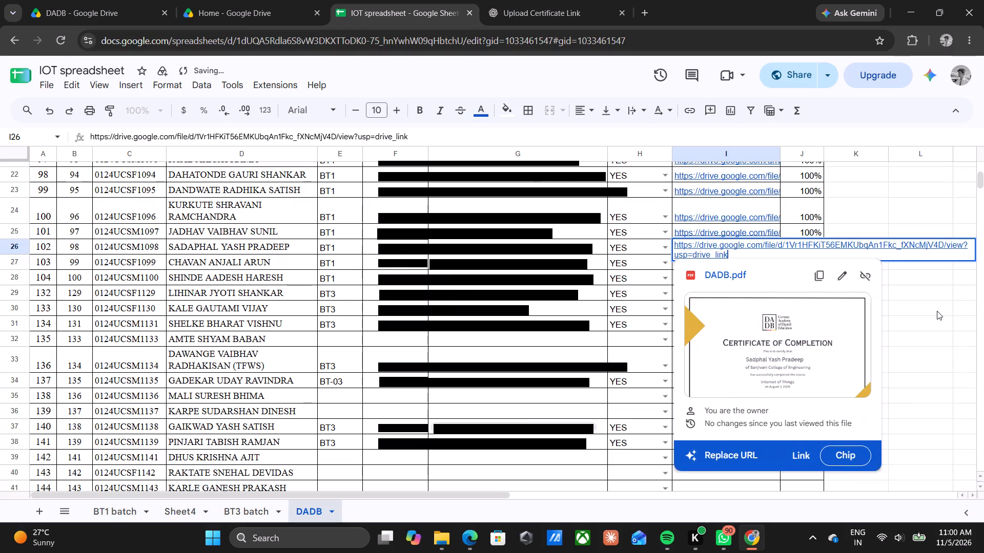
Convert the Drive link in cell I26 into a DADB.pdf file chip.
{"action": "left_click", "coordinate": [839, 454]}
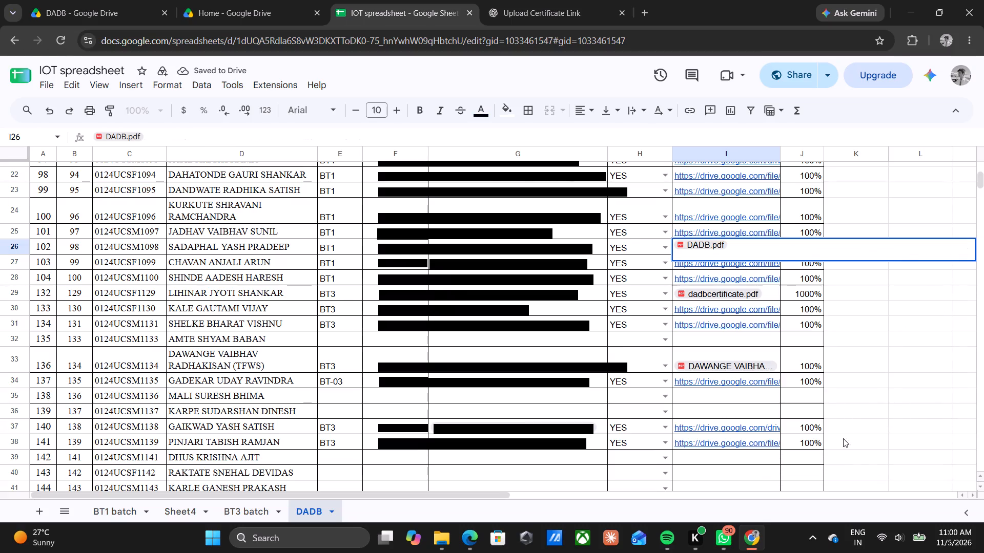
{"action": "left_click", "coordinate": [900, 364]}
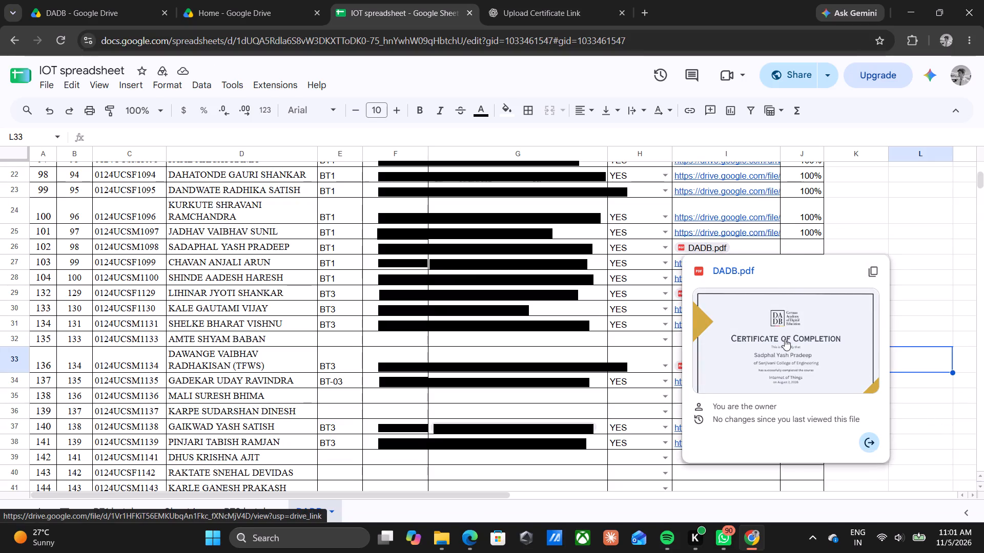
{"action": "left_click", "coordinate": [931, 434]}
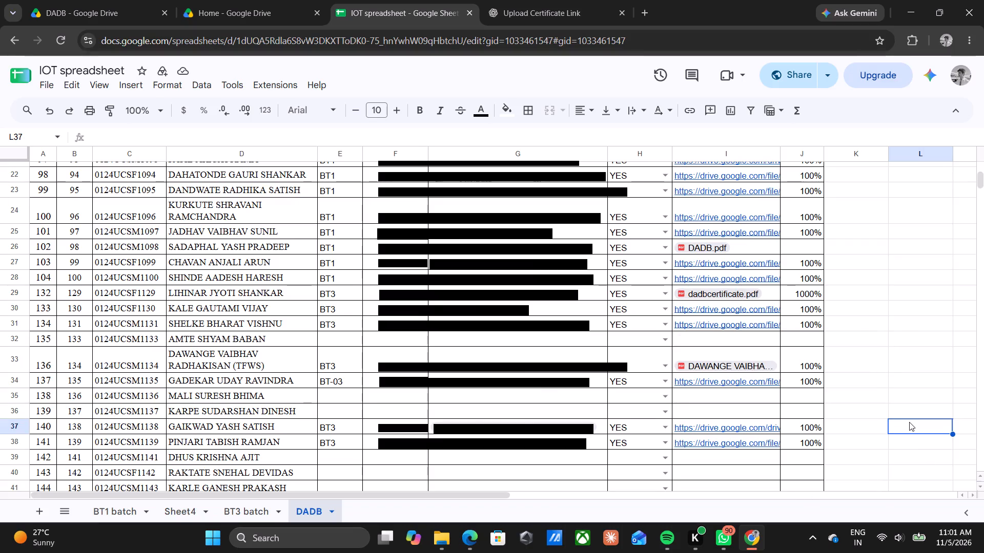
Enter 100% in cell J26, beside the DADB.pdf chip.
{"action": "scroll", "coordinate": [742, 232], "scroll_direction": "up", "scroll_amount": 1}
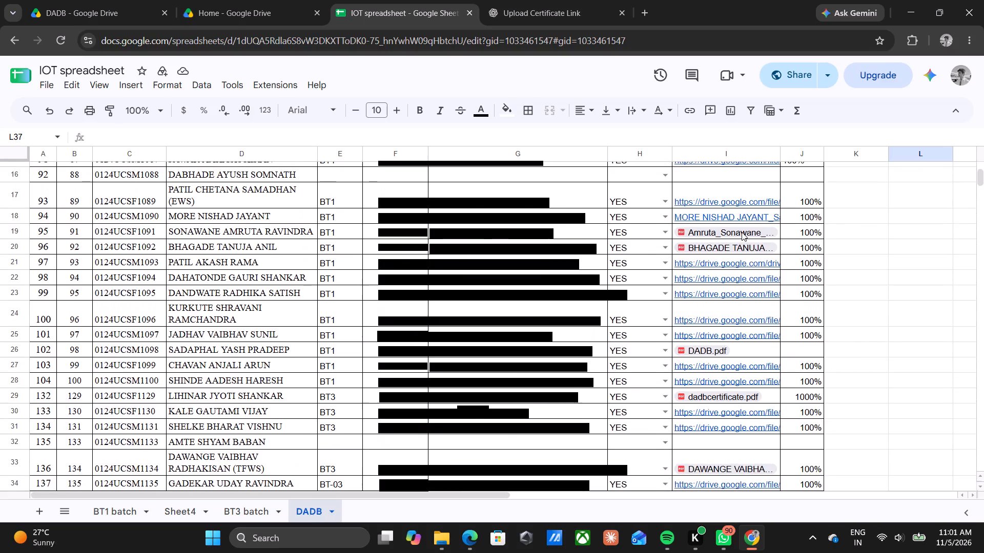
{"action": "scroll", "coordinate": [742, 232], "scroll_direction": "up", "scroll_amount": 1}
{"action": "scroll", "coordinate": [742, 232], "scroll_direction": "down", "scroll_amount": 1}
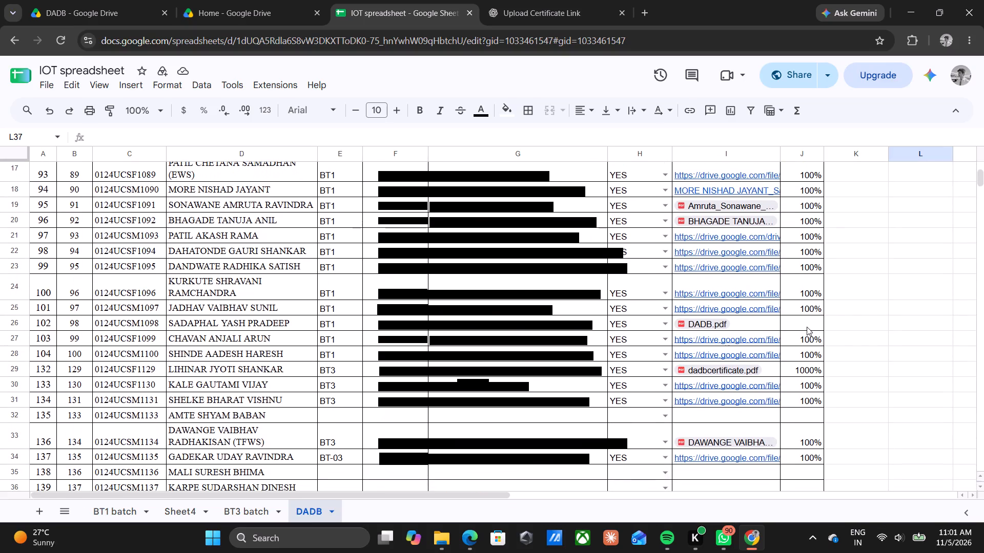
{"action": "left_click", "coordinate": [807, 327]}
{"action": "type", "text": "100"}
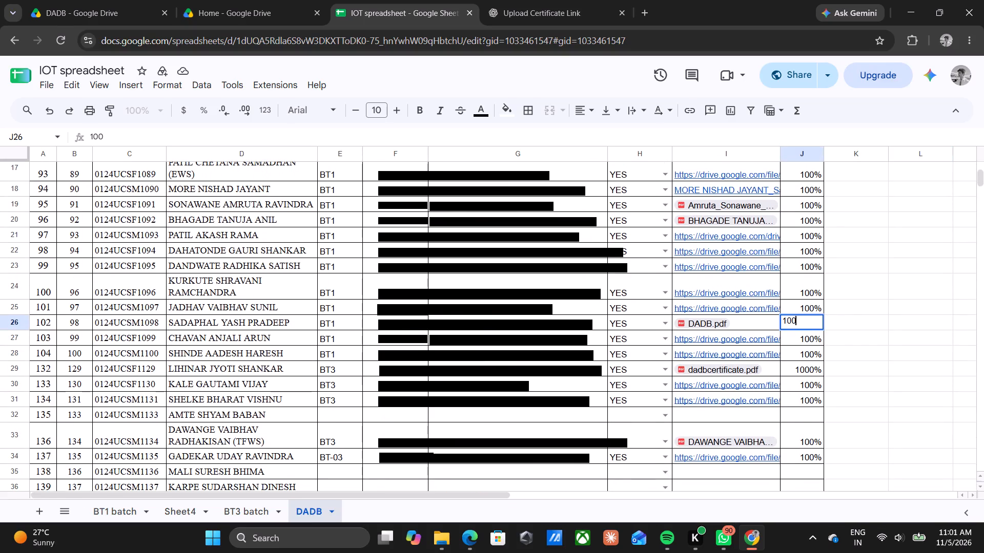
{"action": "key", "text": "shift+asciicircum"}
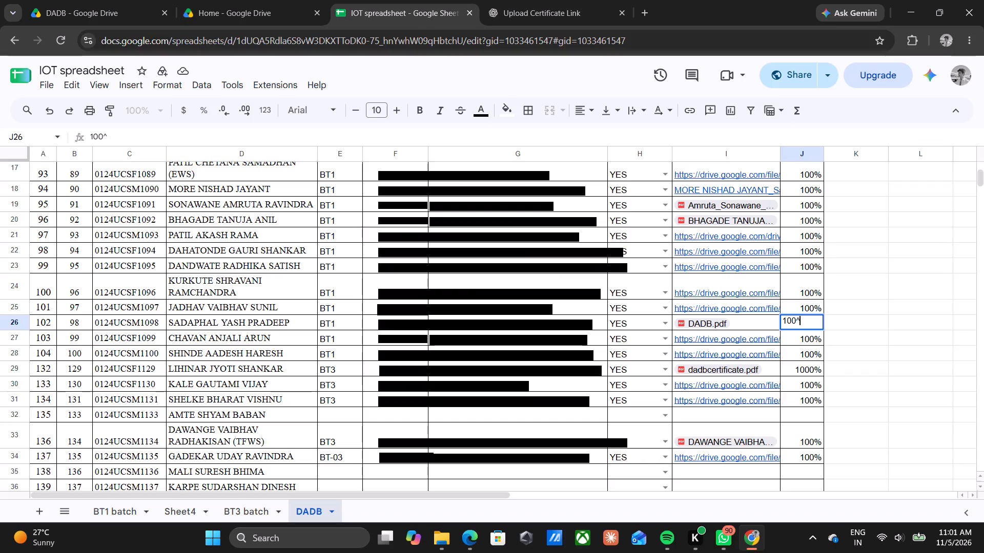
{"action": "key", "text": "BackSpace"}
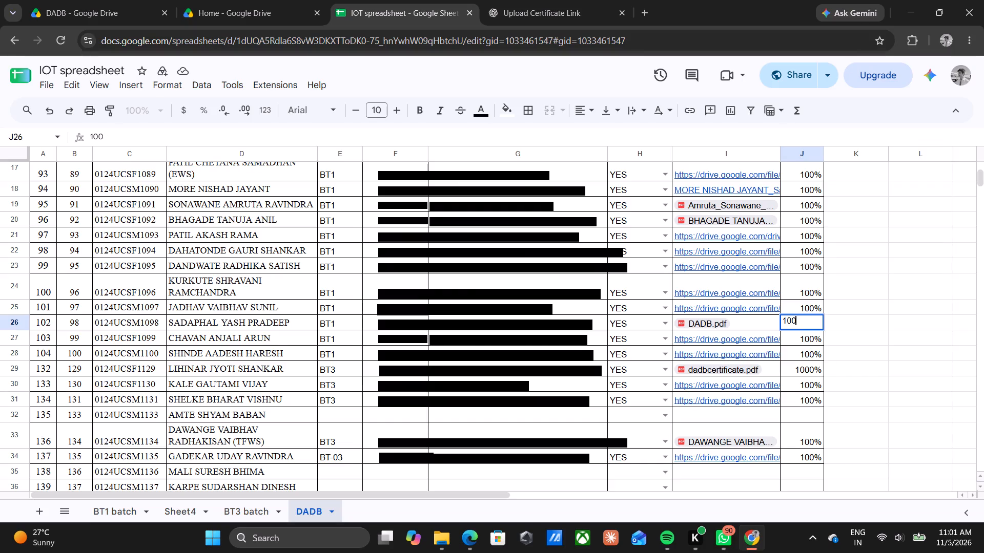
{"action": "key", "text": "shift+percent"}
{"action": "left_click", "coordinate": [912, 351]}
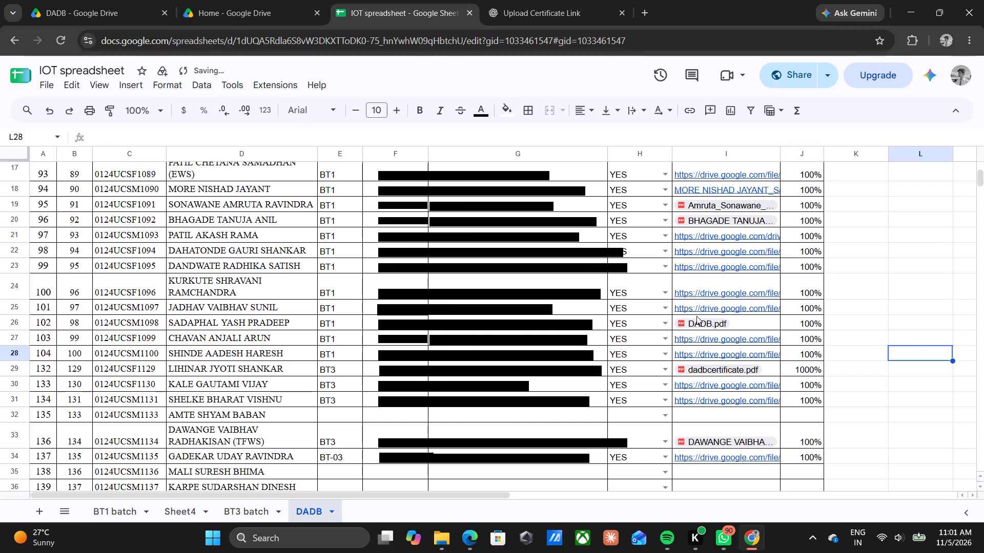